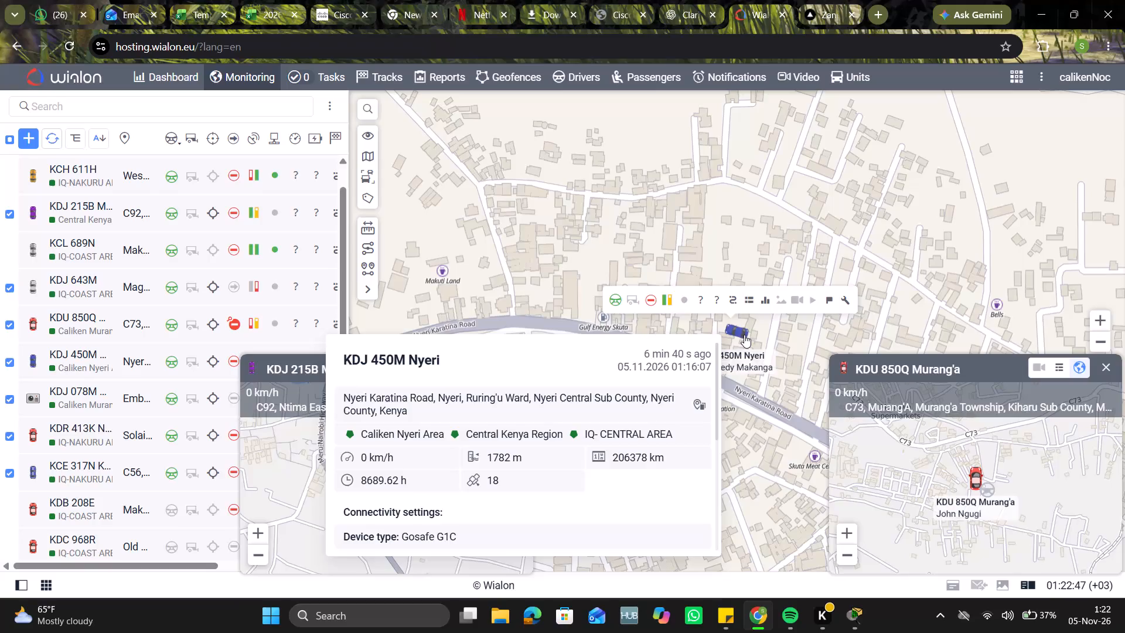
click(744, 335)
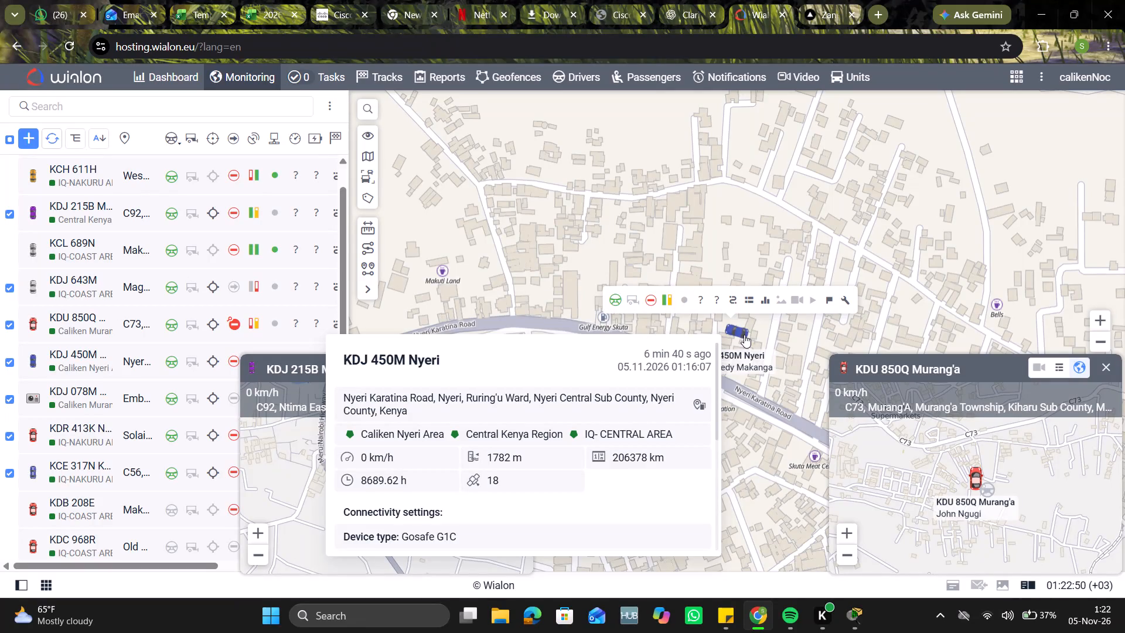
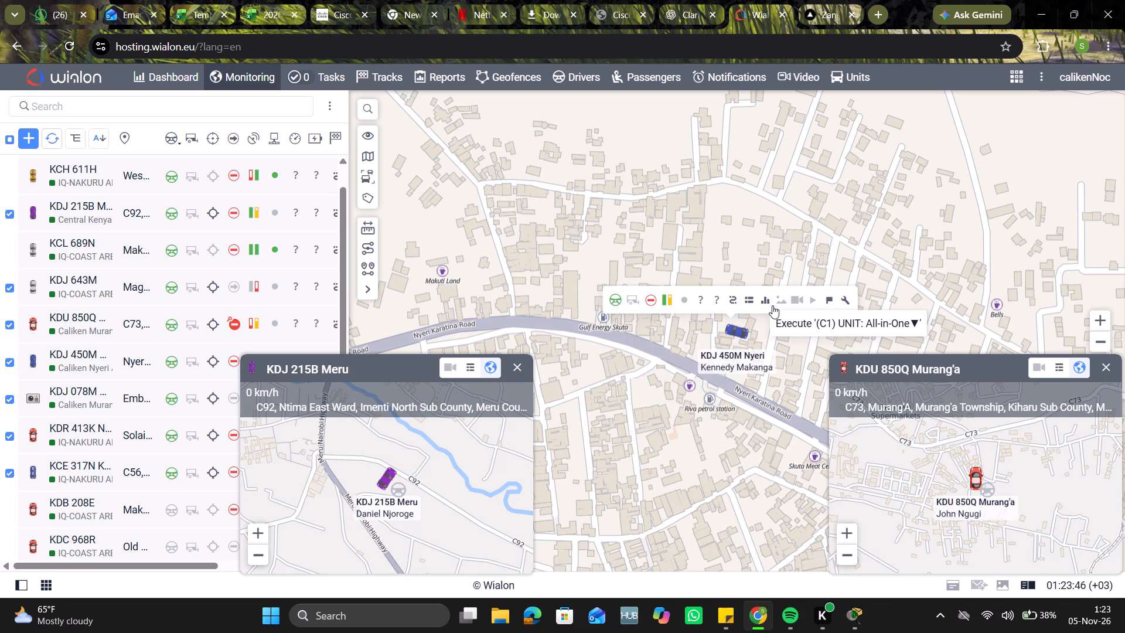
click(776, 359)
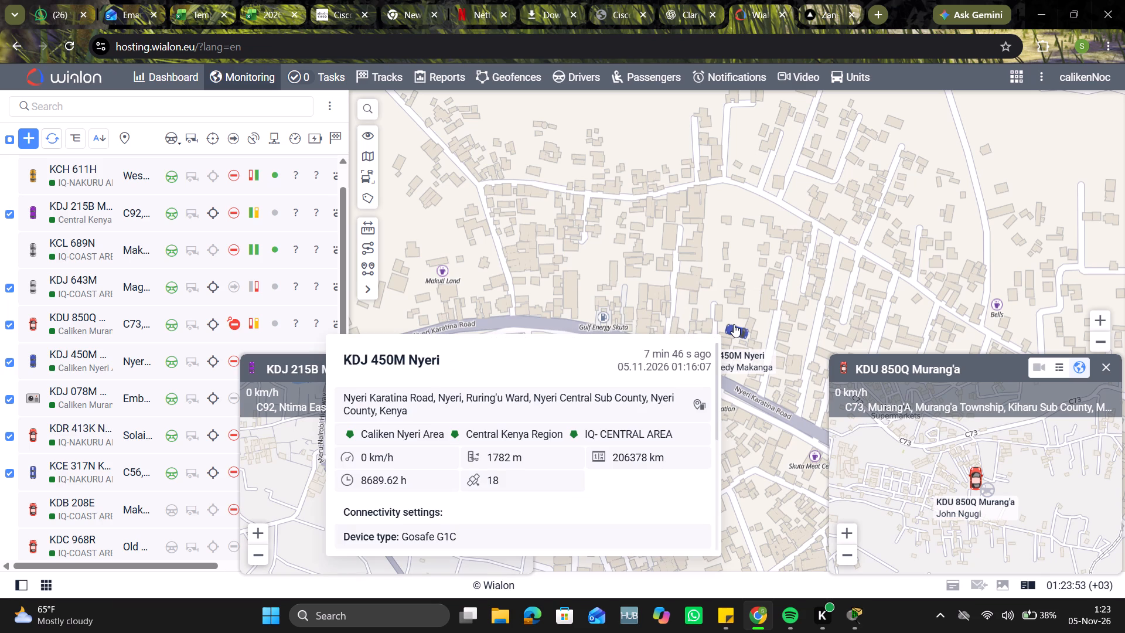
click(800, 373)
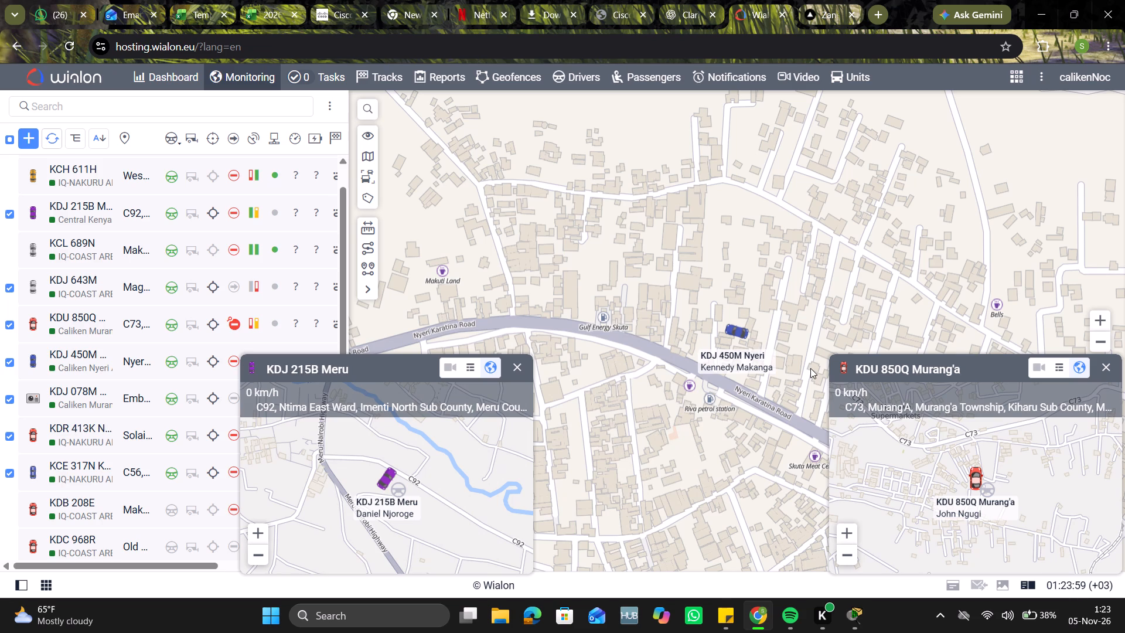
click(732, 328)
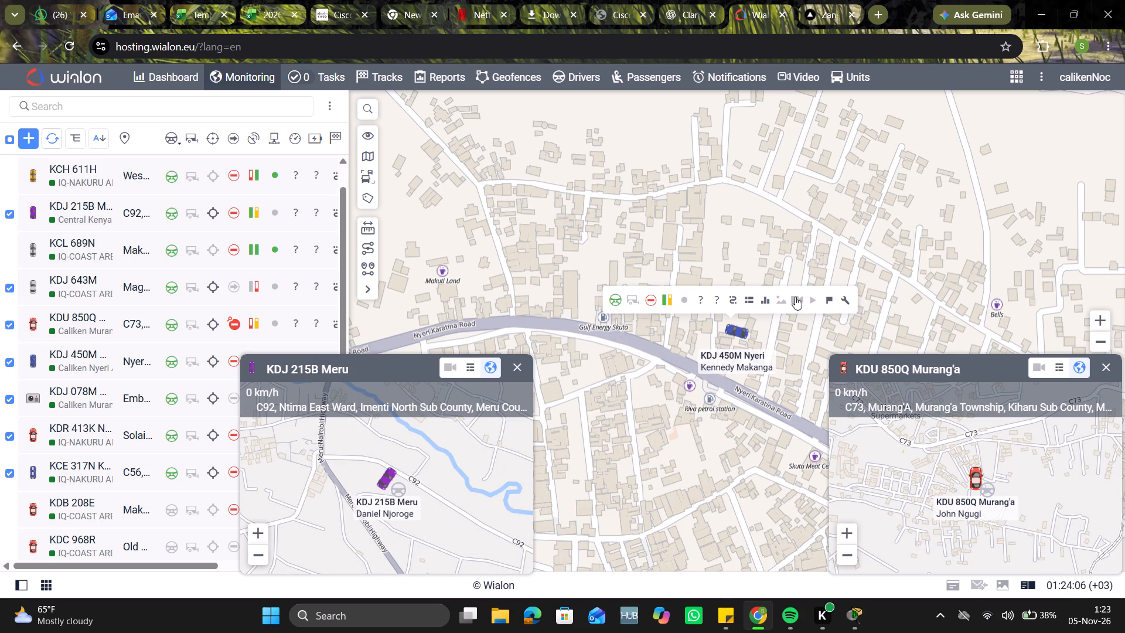
click(1053, 370)
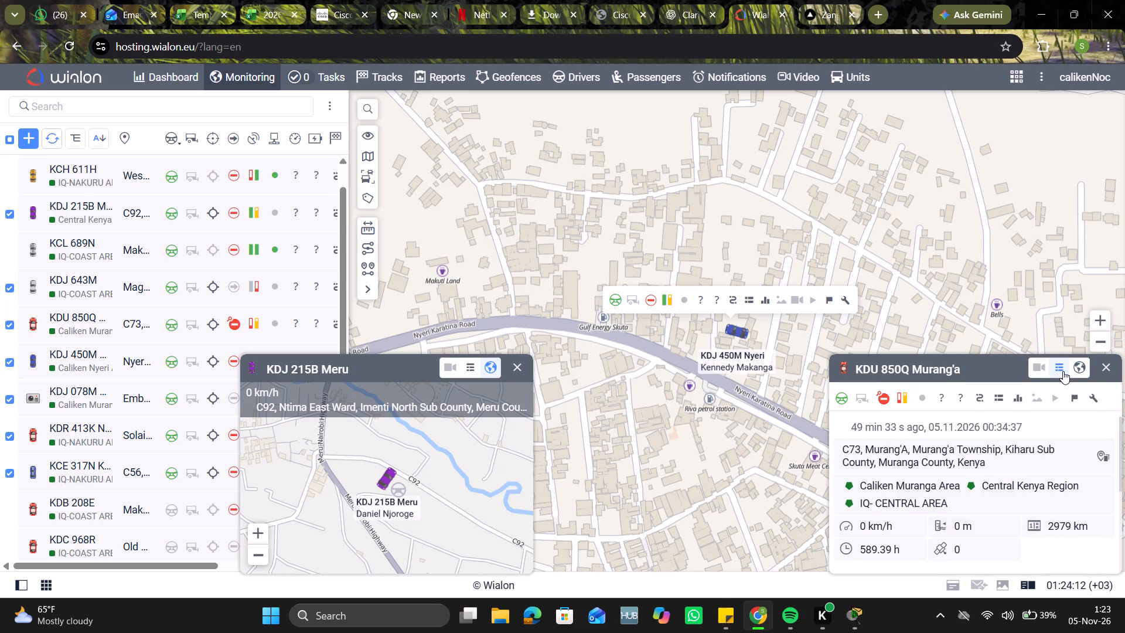
click(1083, 362)
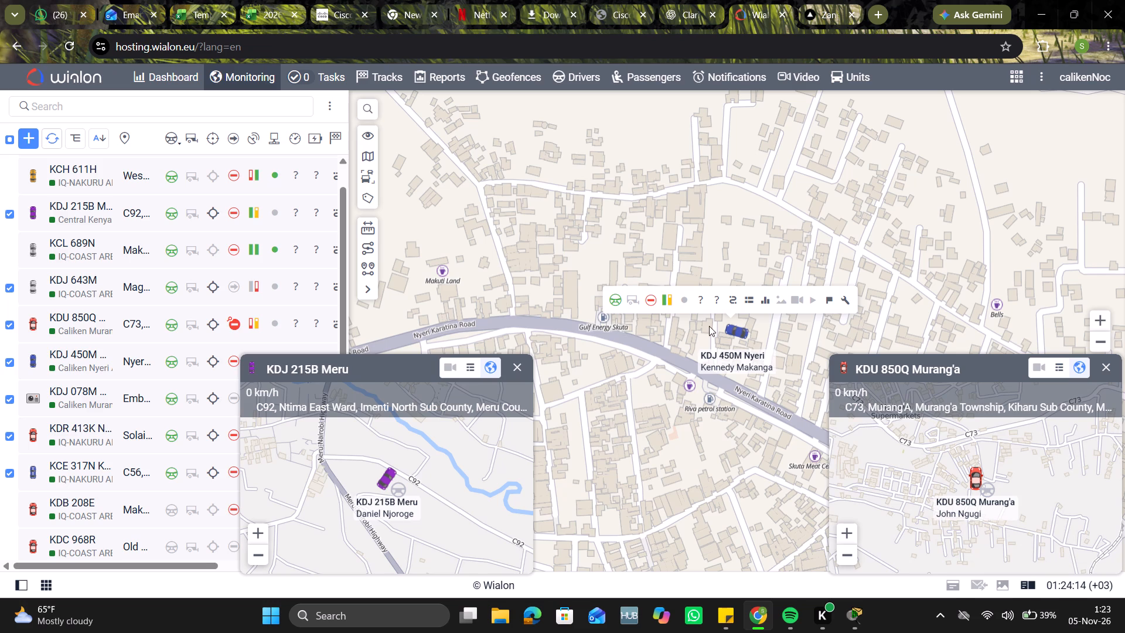
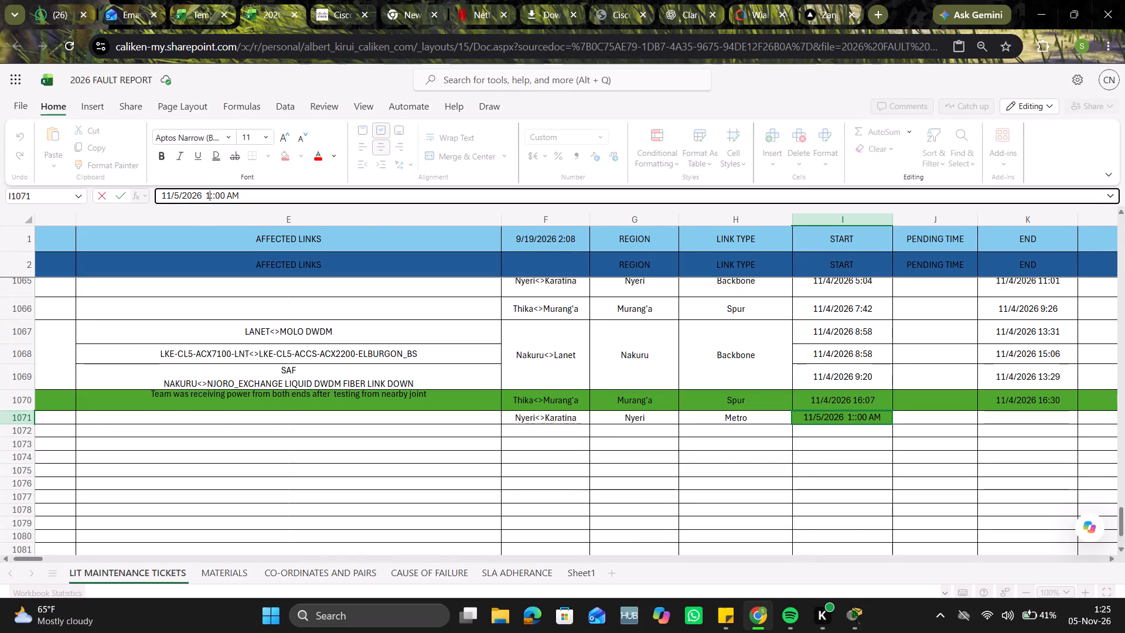
Complete the START entry for the Nyeri<>Karatina ticket in row 1071 as 11/5/2026 12::56 AM.
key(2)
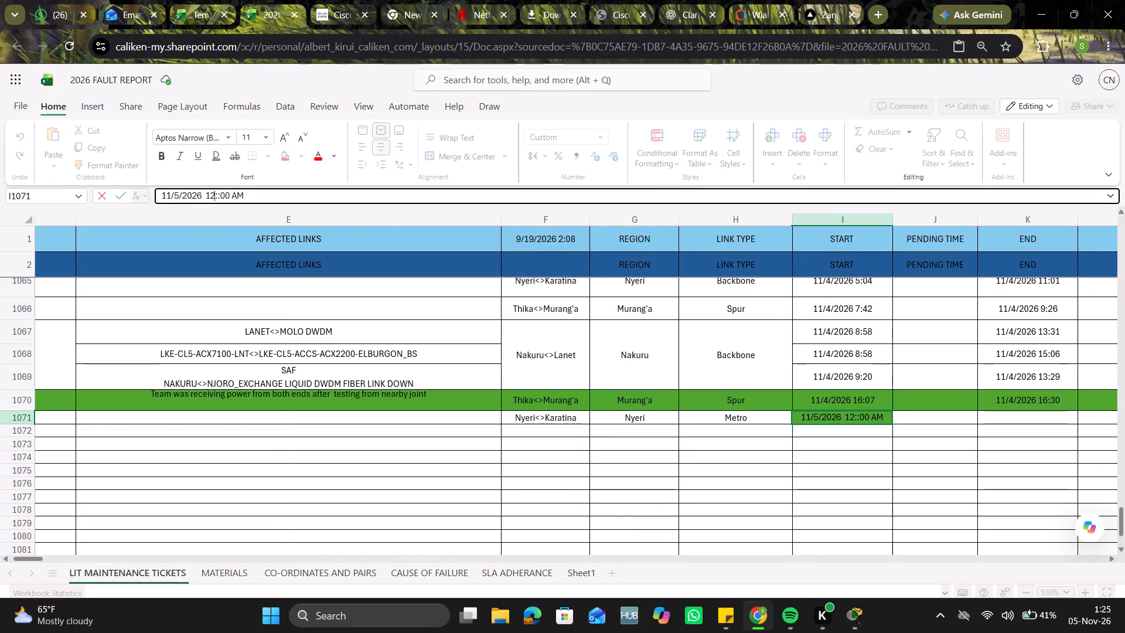
key(Right)
key(Right)
key(Right)
key(Right)
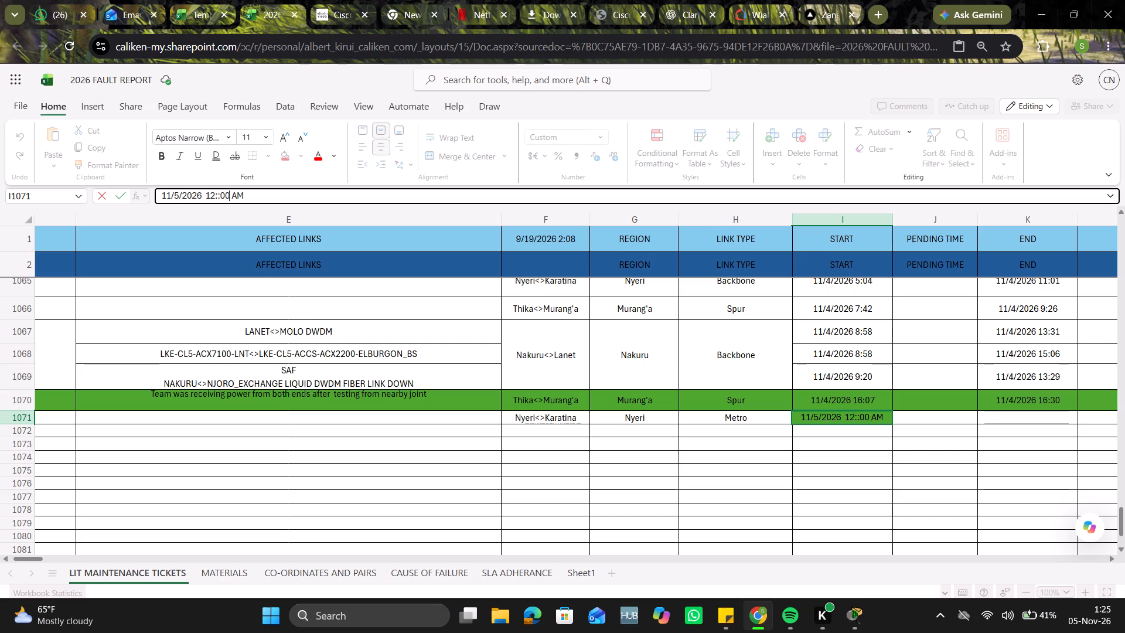
key(BackSpace)
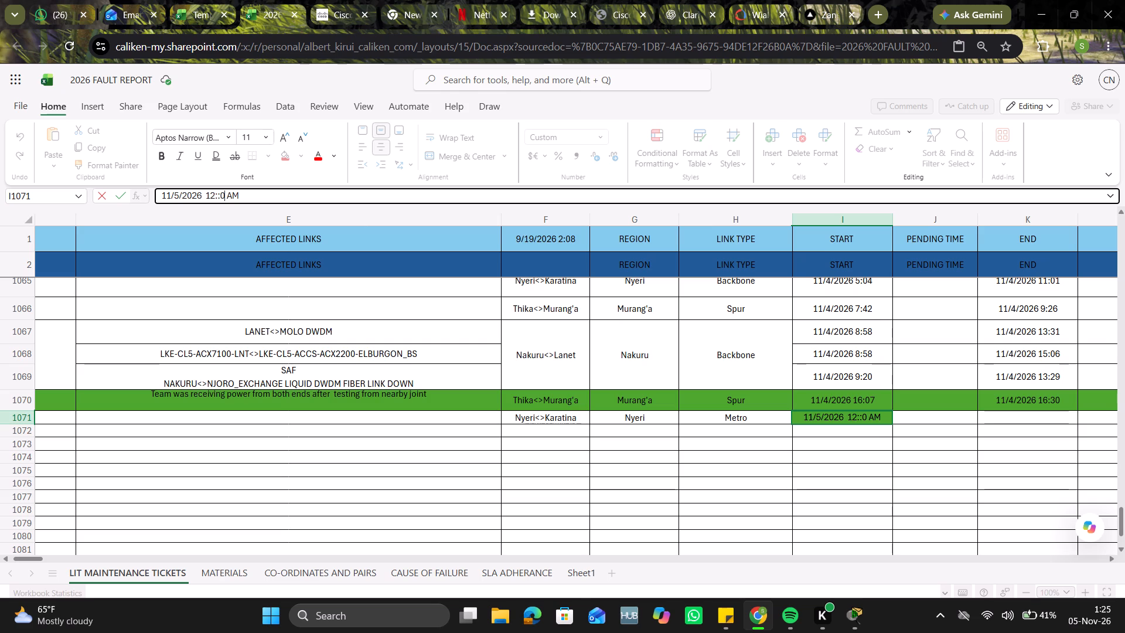
key(BackSpace)
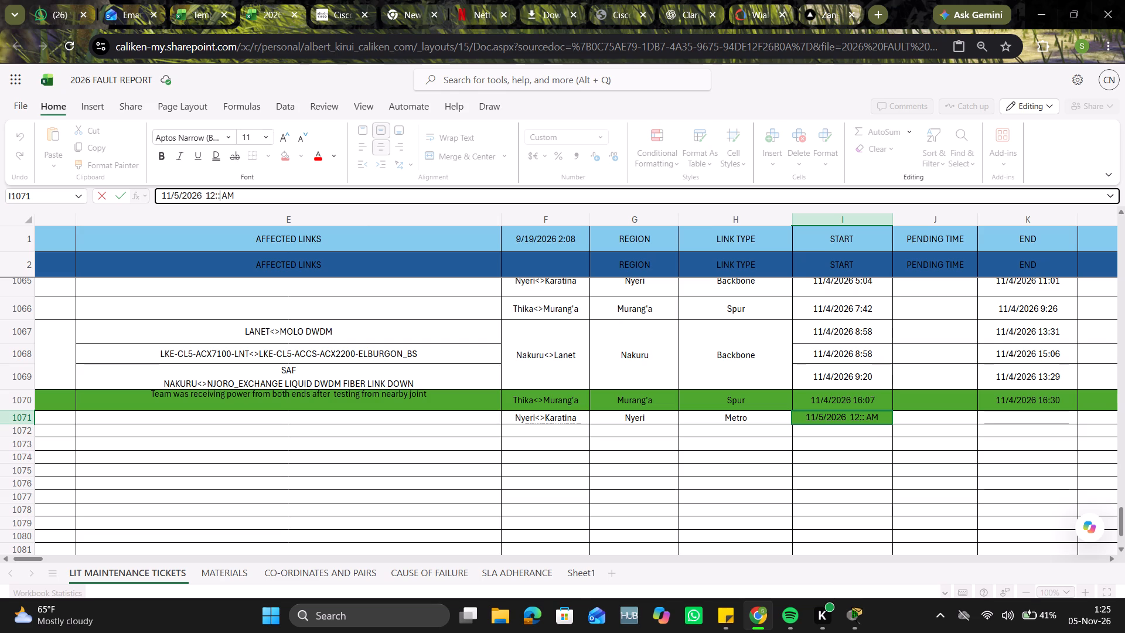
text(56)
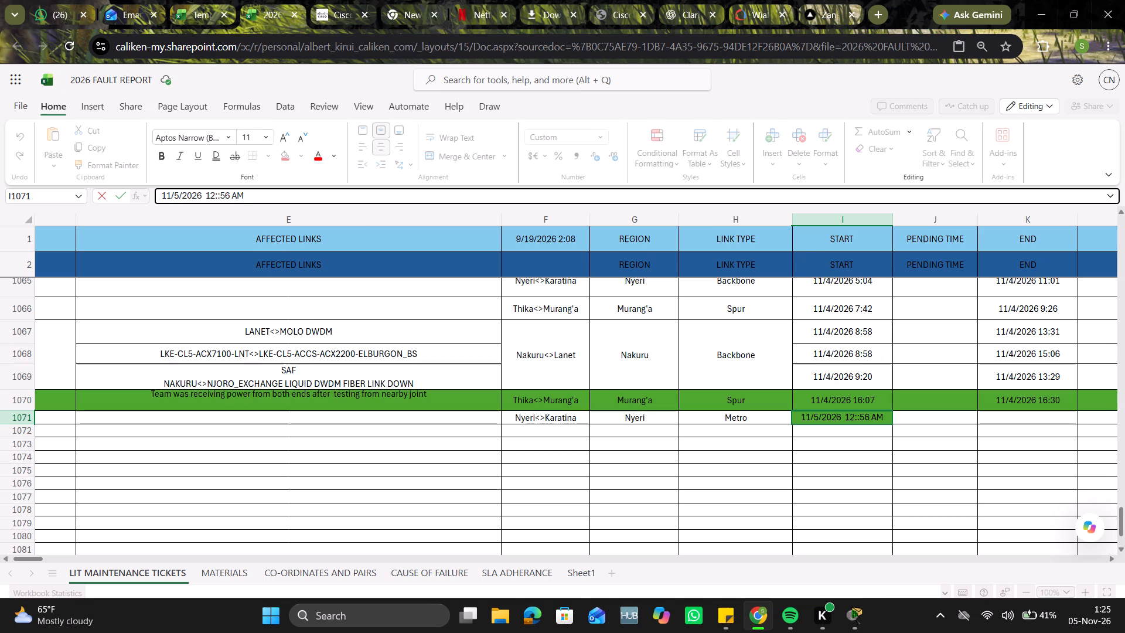
click(829, 442)
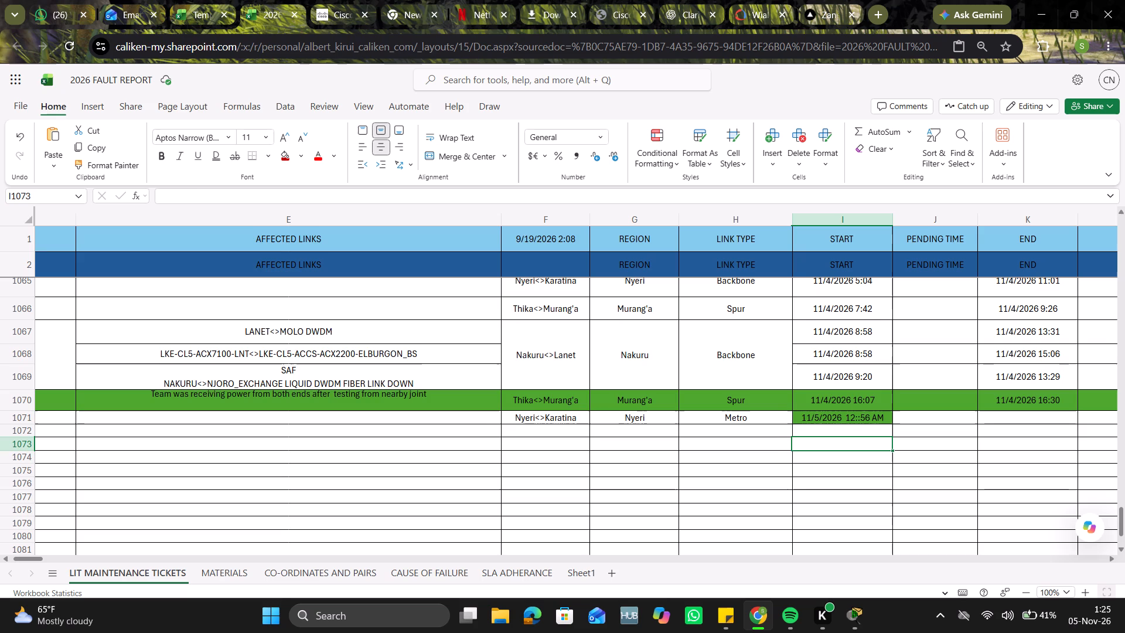
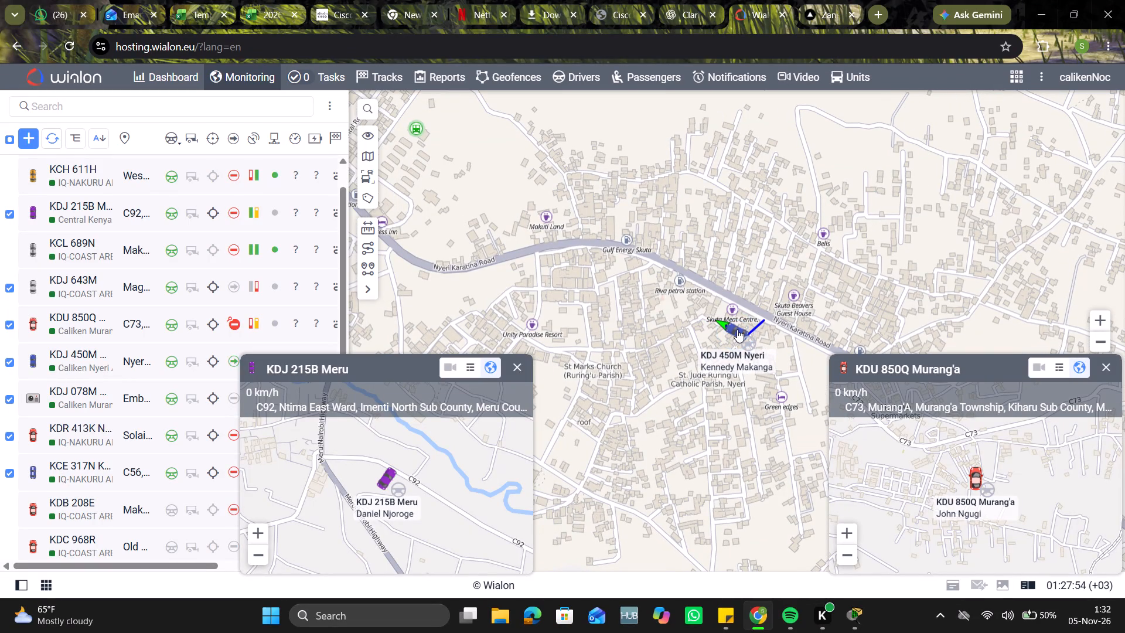
click(731, 331)
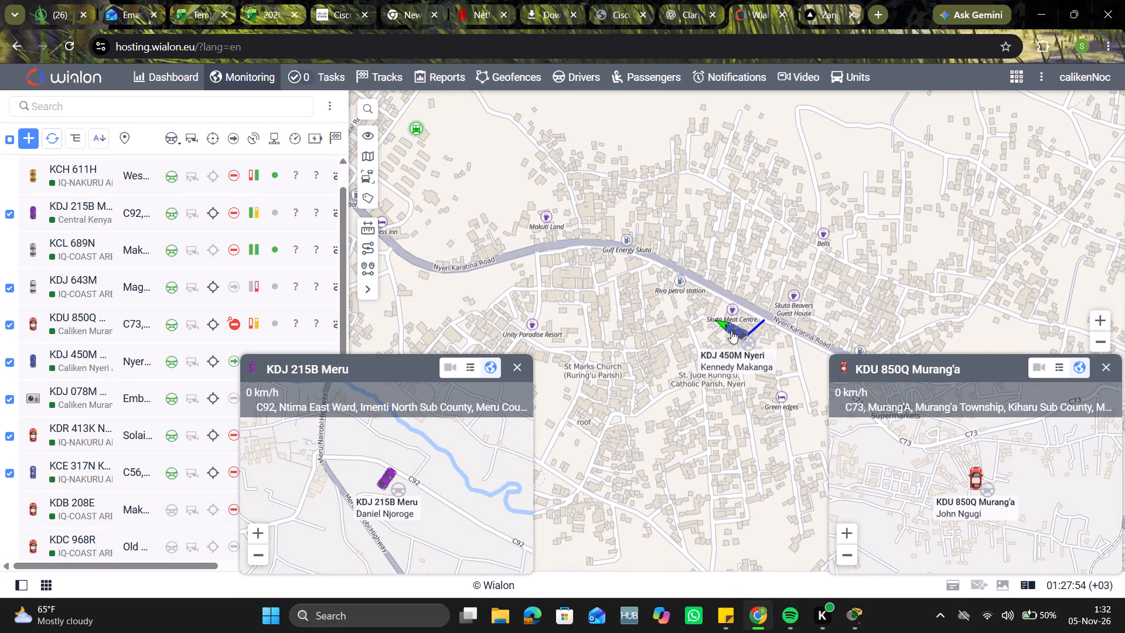
click(731, 331)
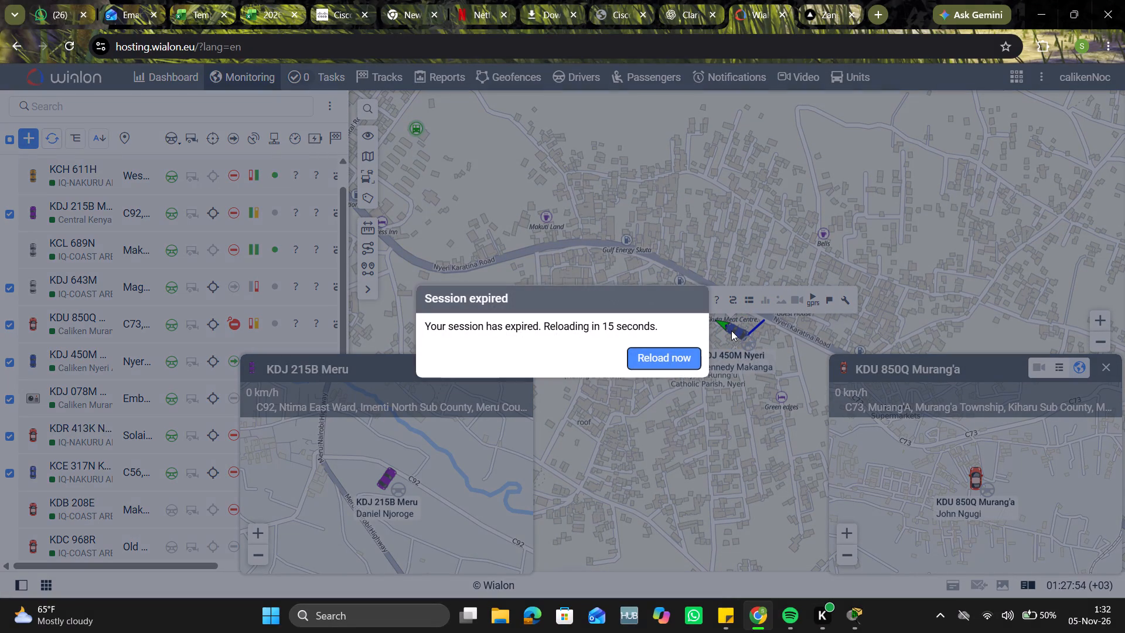
click(666, 366)
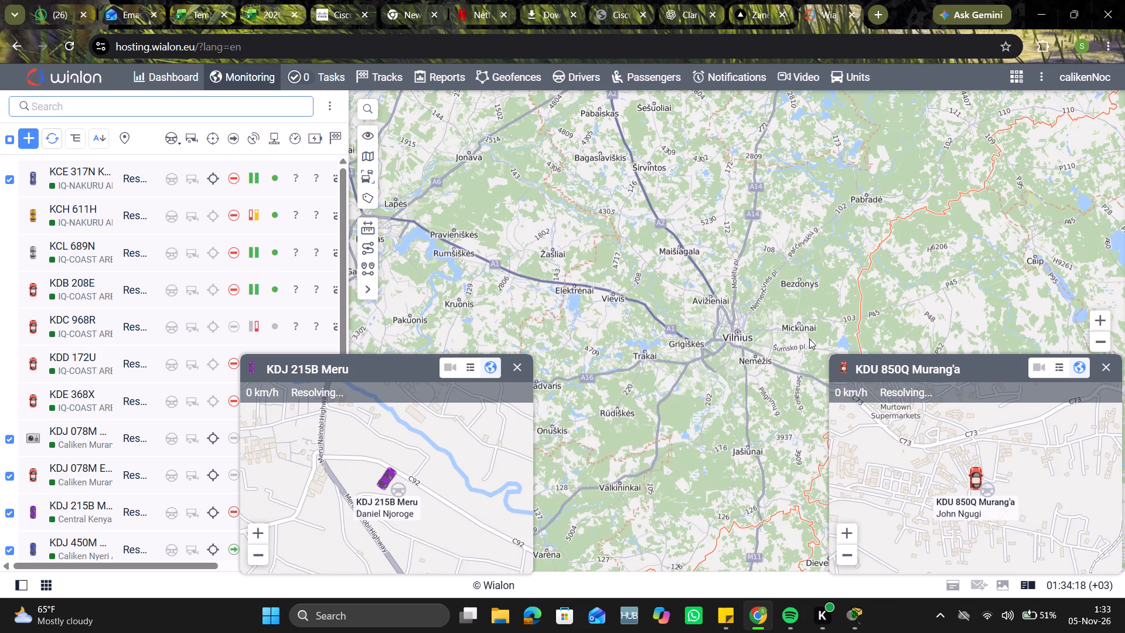
scroll(727, 353, right, 1)
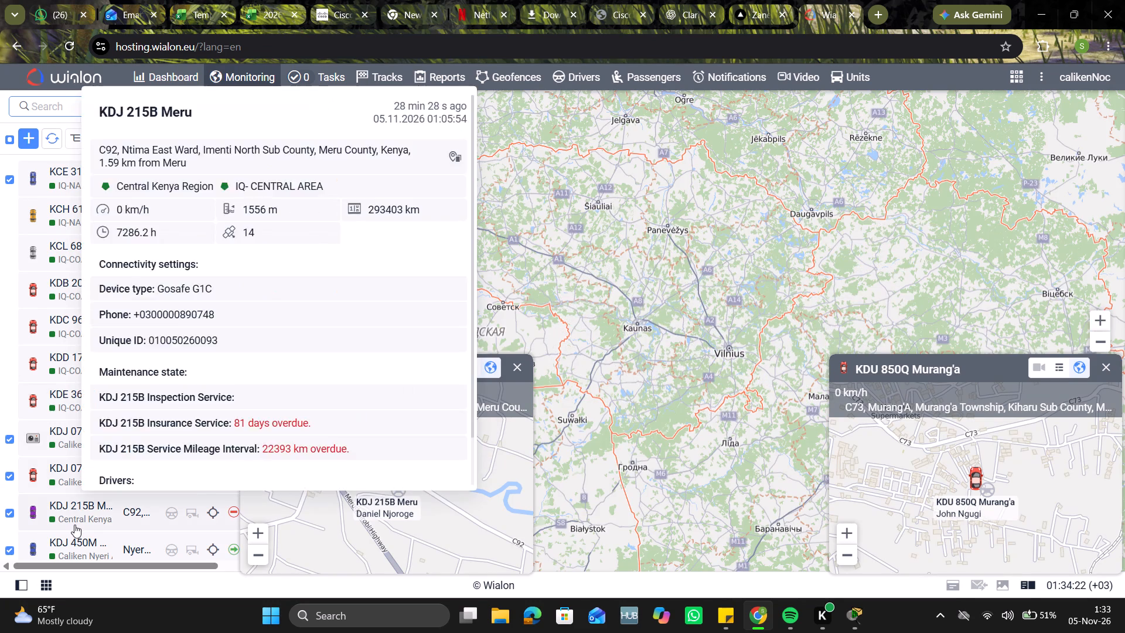
triple_click(71, 550)
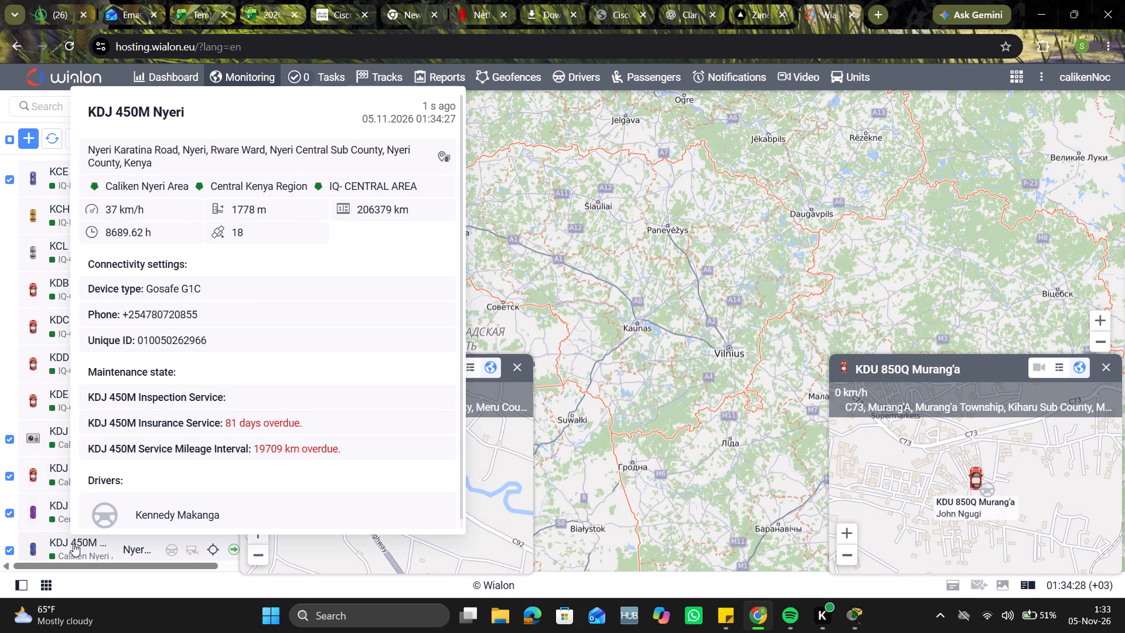
double_click(73, 543)
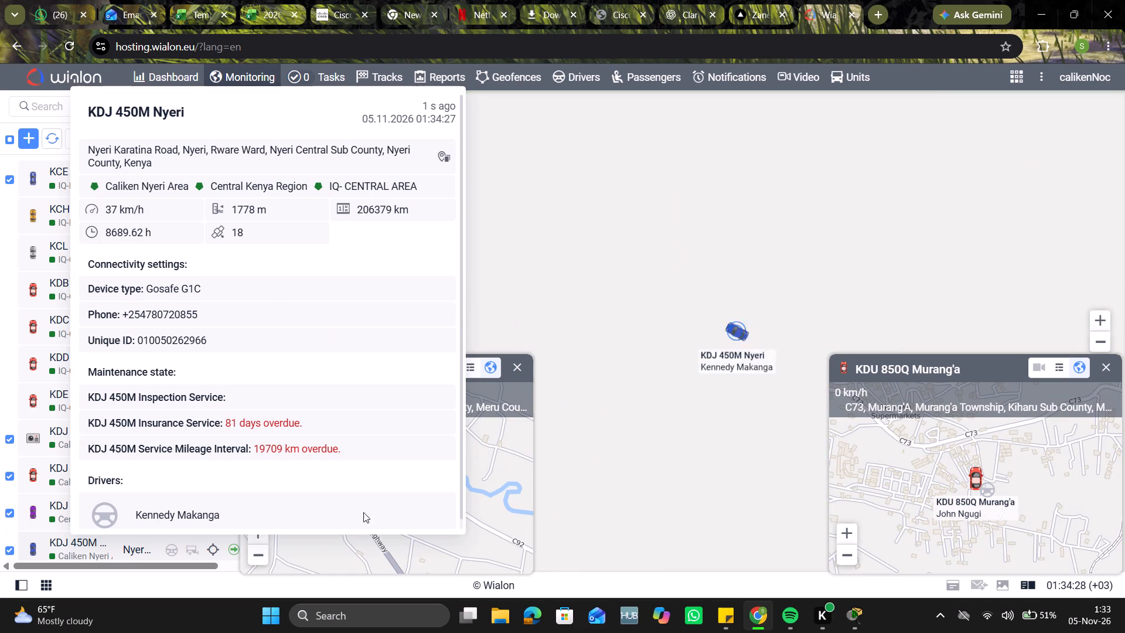
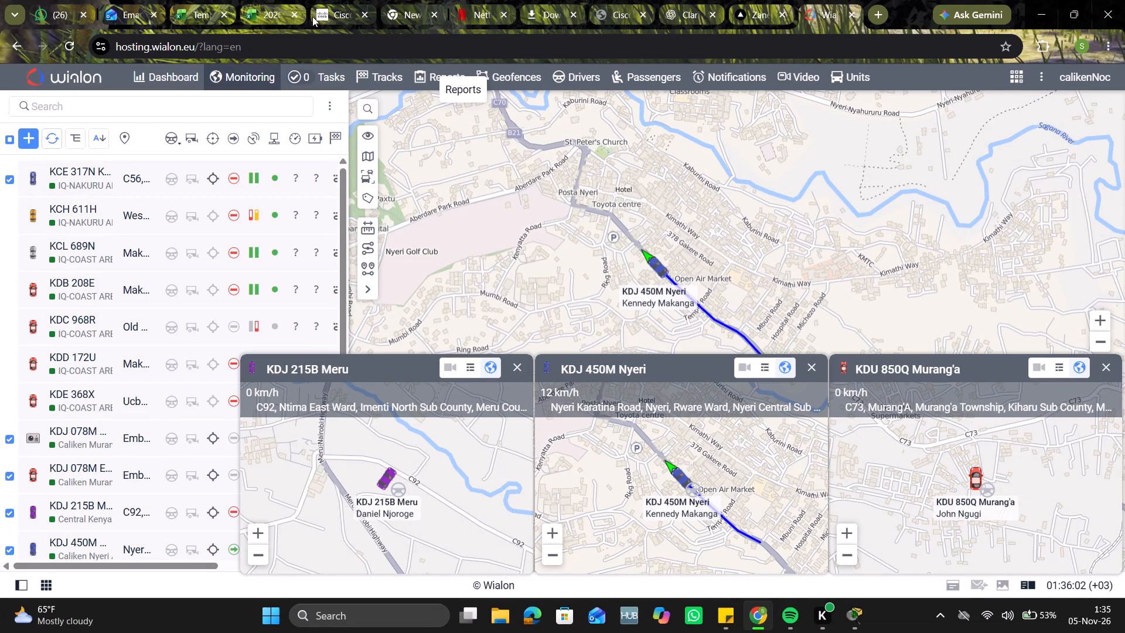
Switch to the 2026 FAULT REPORT workbook and review the Nyeri<>Karatina ticket in row 1071 across its columns.
click(270, 13)
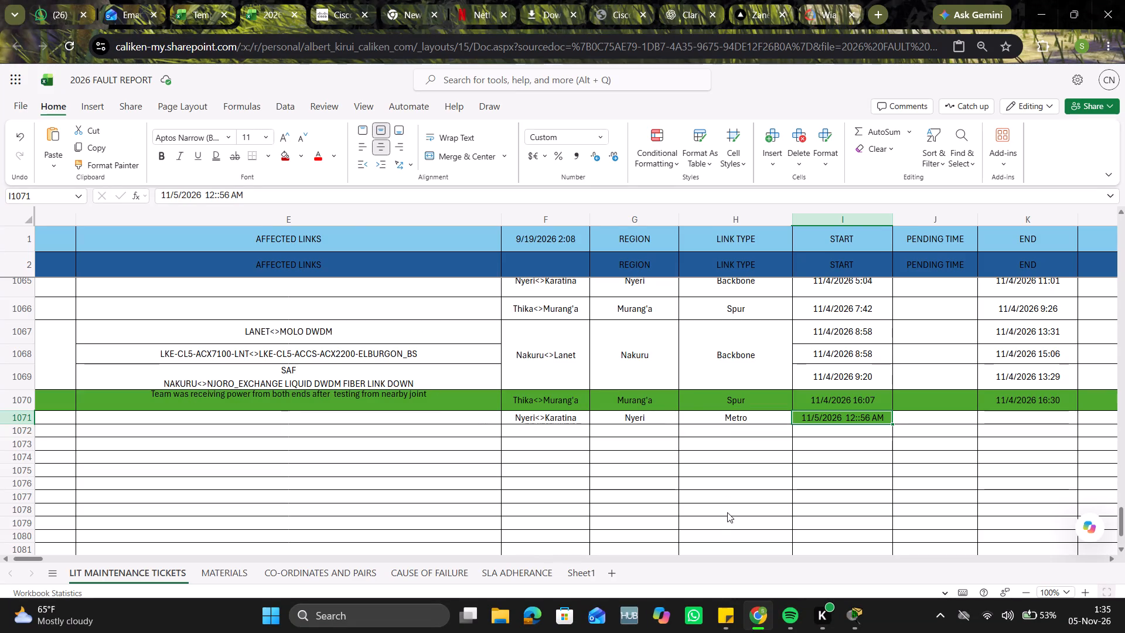
scroll(727, 512, left, 2)
click(957, 497)
scroll(923, 499, left, 4)
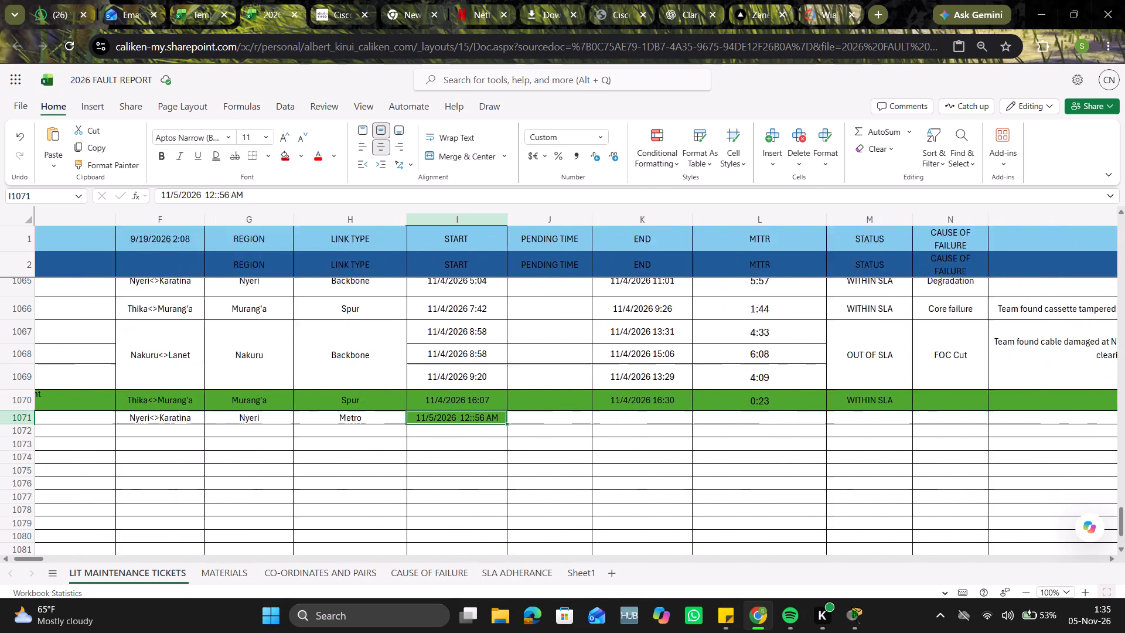
scroll(887, 505, left, 1)
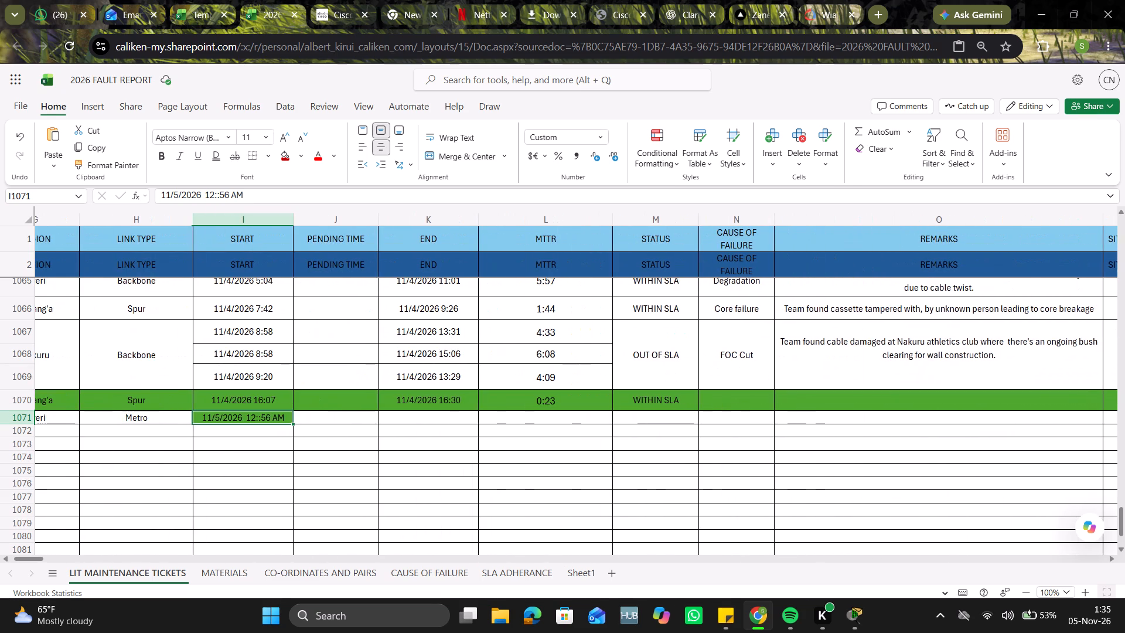
scroll(887, 505, right, 3)
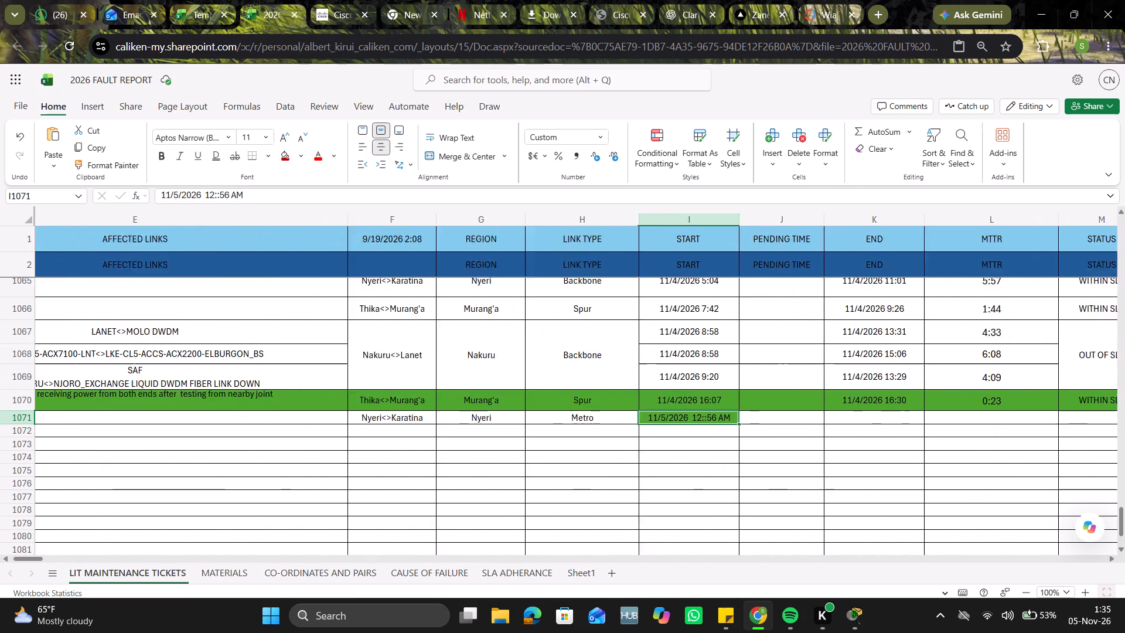
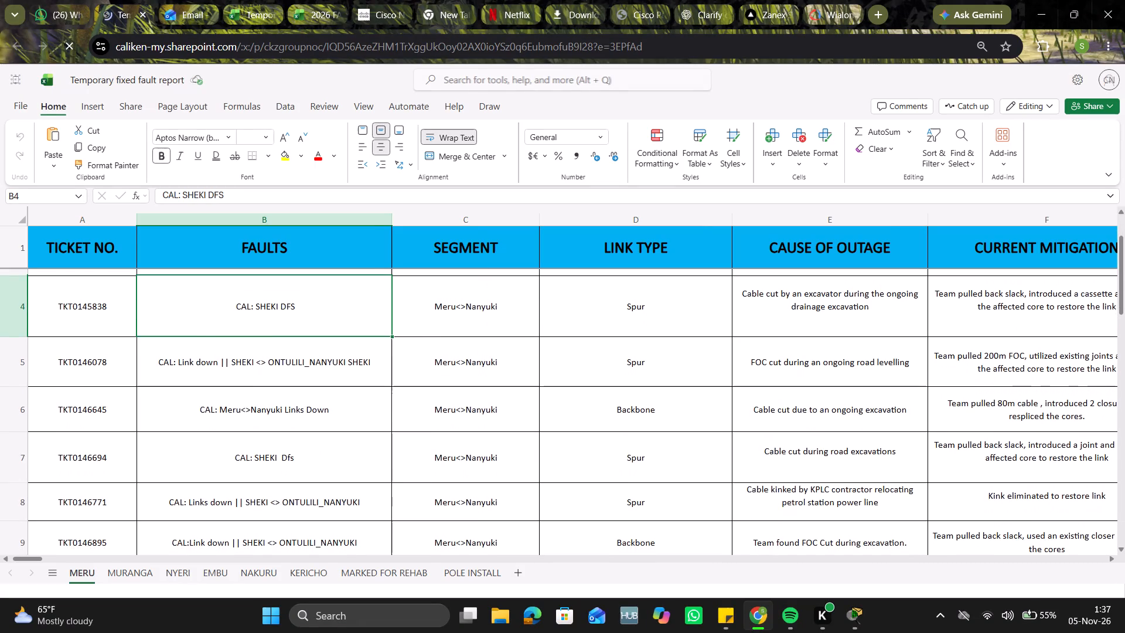
Review the MERU sheet of the Temporary fixed fault report down to its last tickets and across the mitigation, resolution and permanent fix columns.
scroll(340, 354, down, 3)
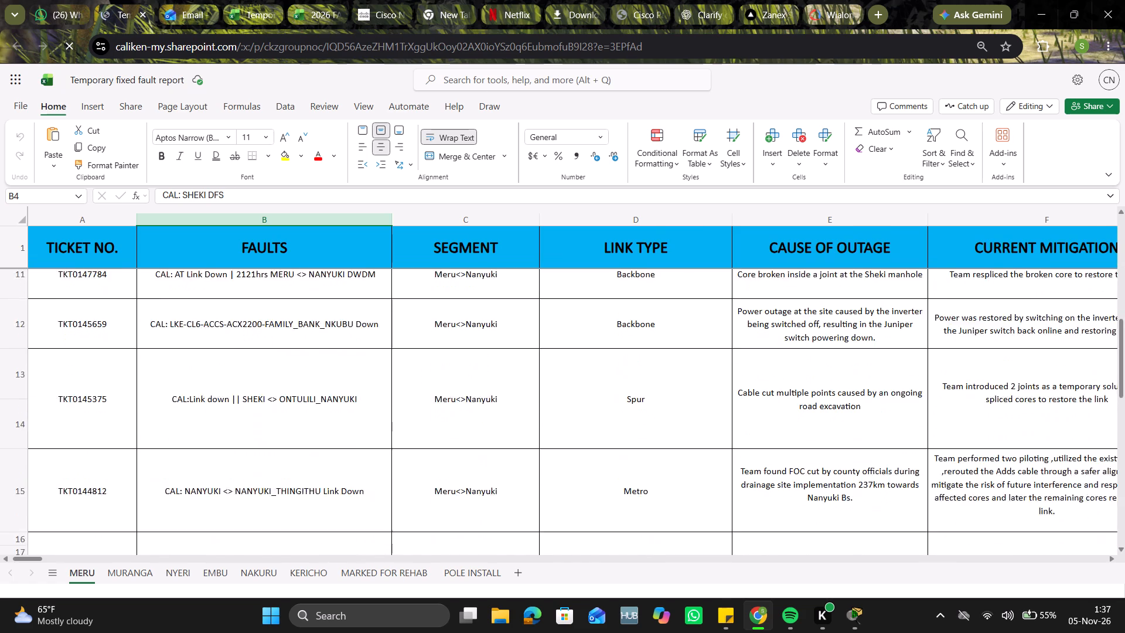
scroll(340, 354, down, 4)
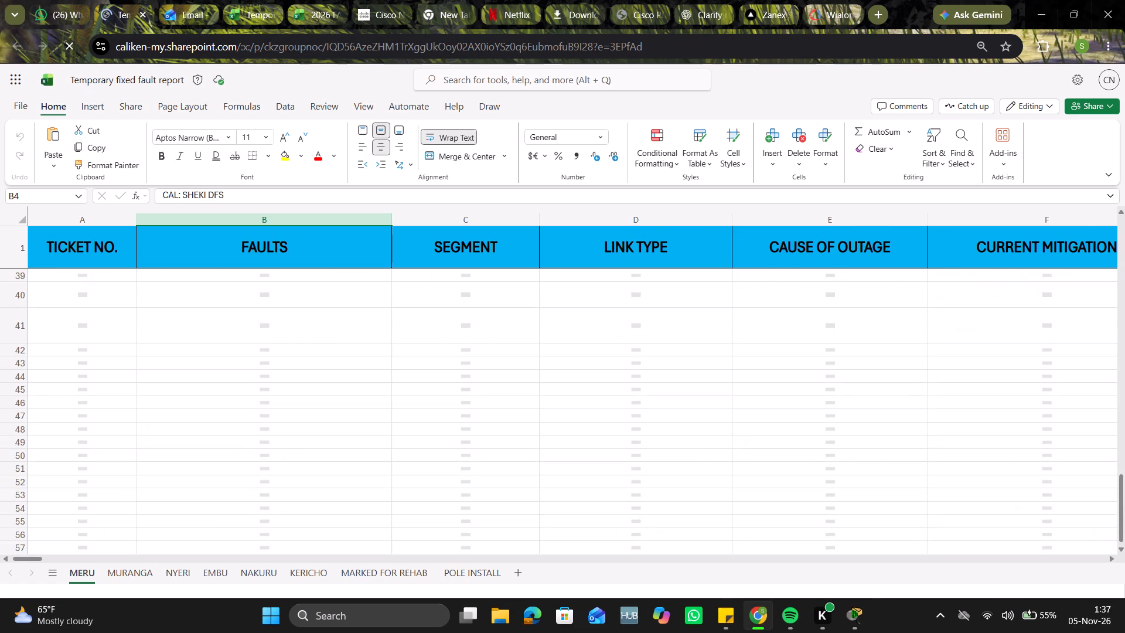
click(384, 373)
scroll(384, 373, left, 3)
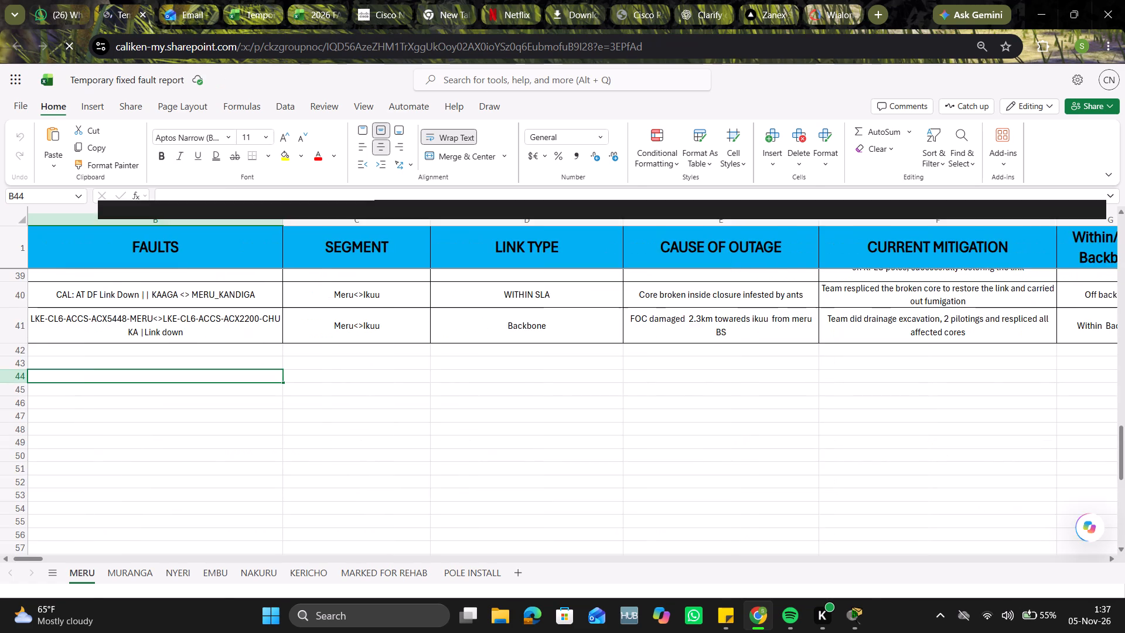
scroll(474, 402, left, 3)
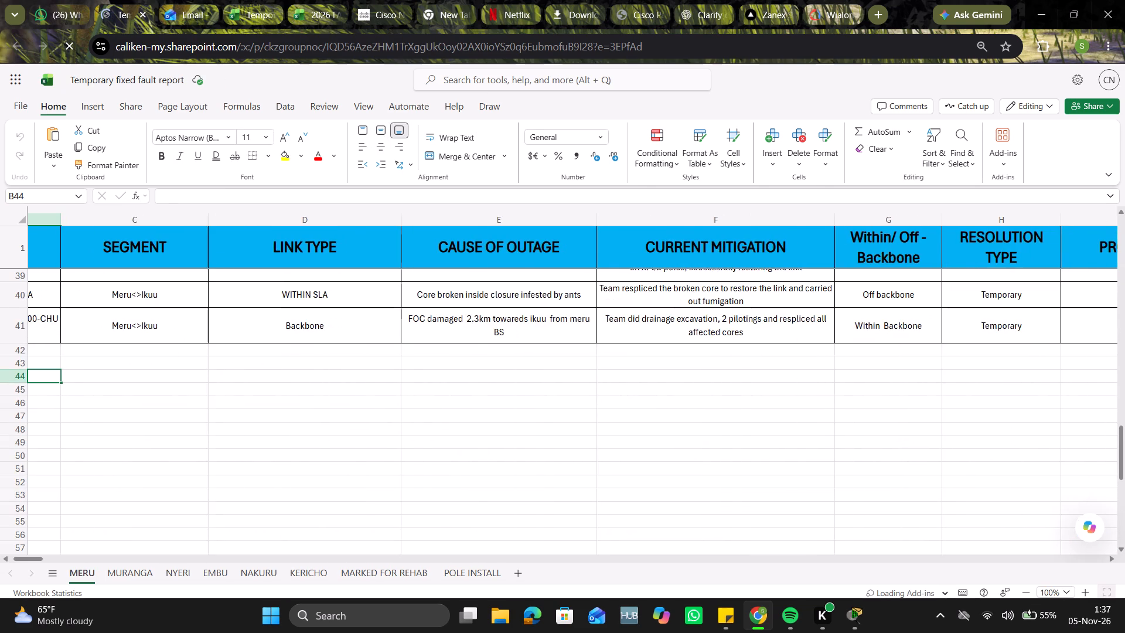
scroll(512, 405, left, 6)
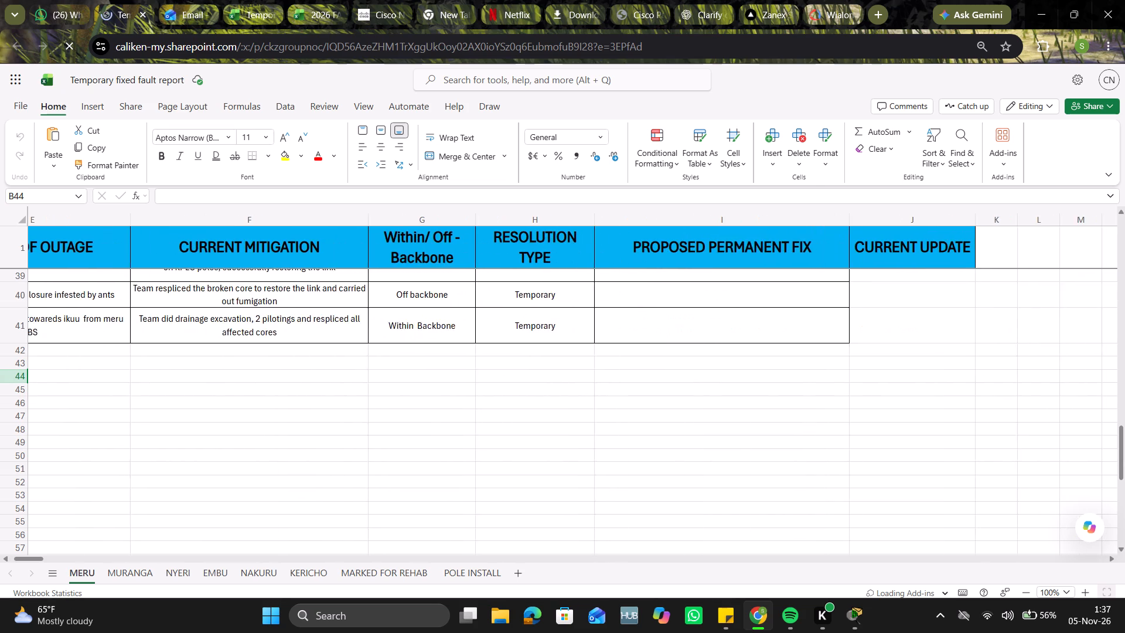
scroll(512, 405, right, 9)
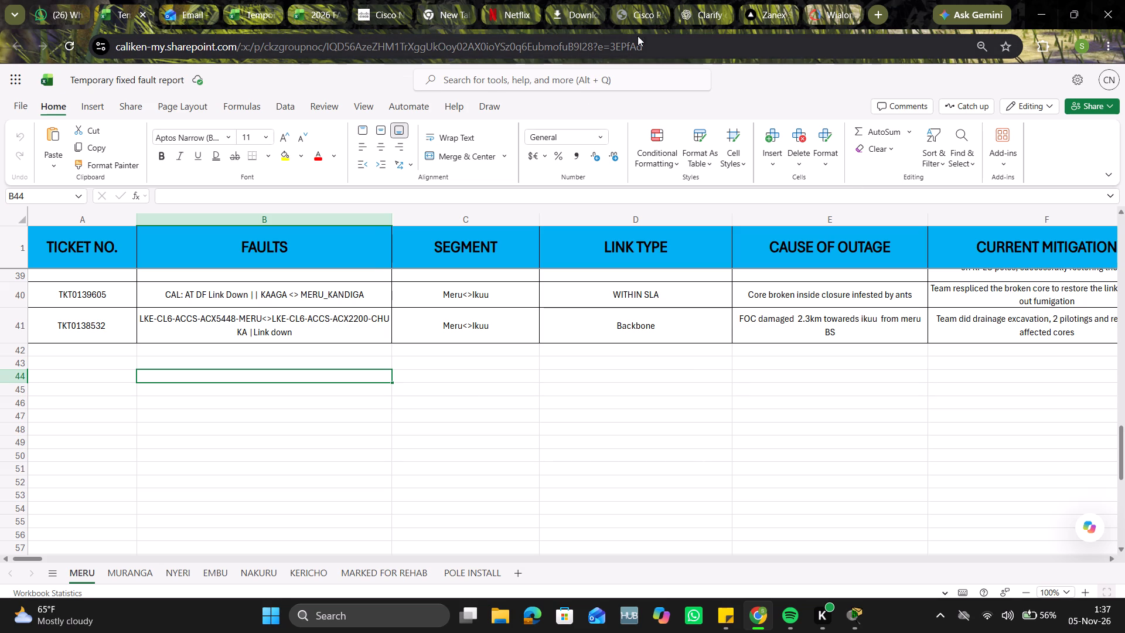
Switch to the Temporary_72hr_Solution_Tracker workbook and review the ticket rows of all regions on the Tracker sheet.
click(245, 15)
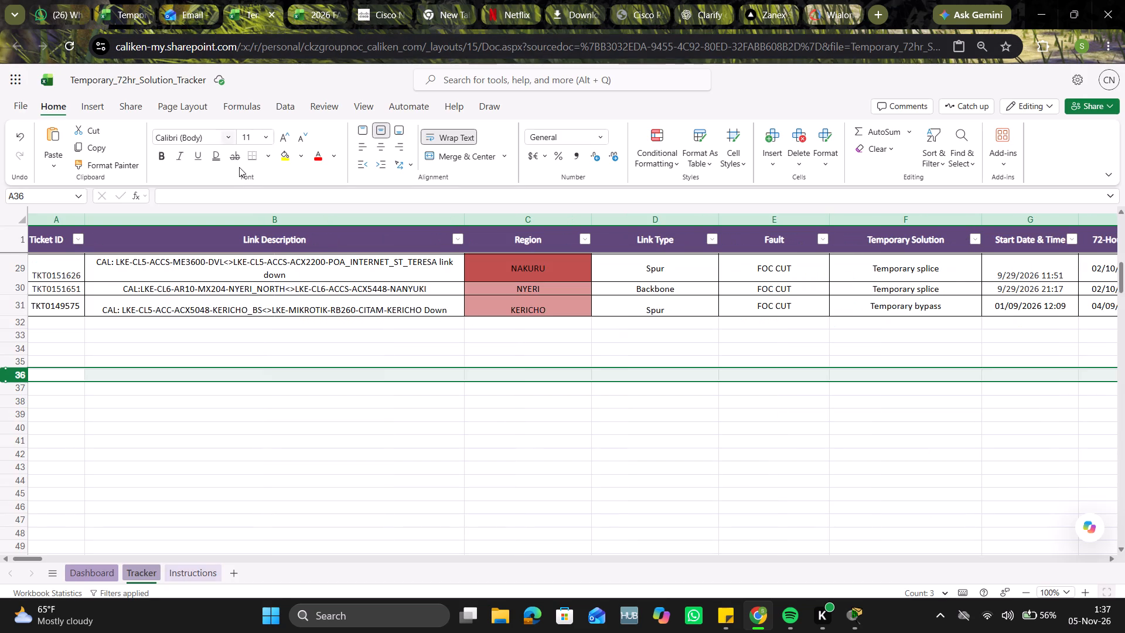
scroll(280, 311, up, 2)
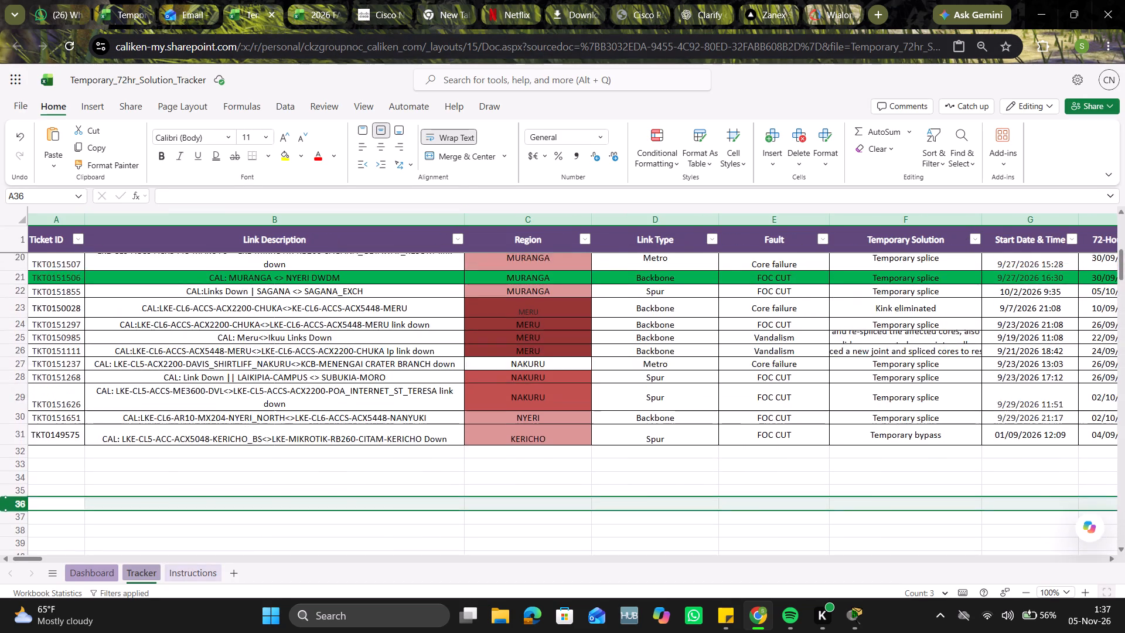
scroll(280, 311, up, 3)
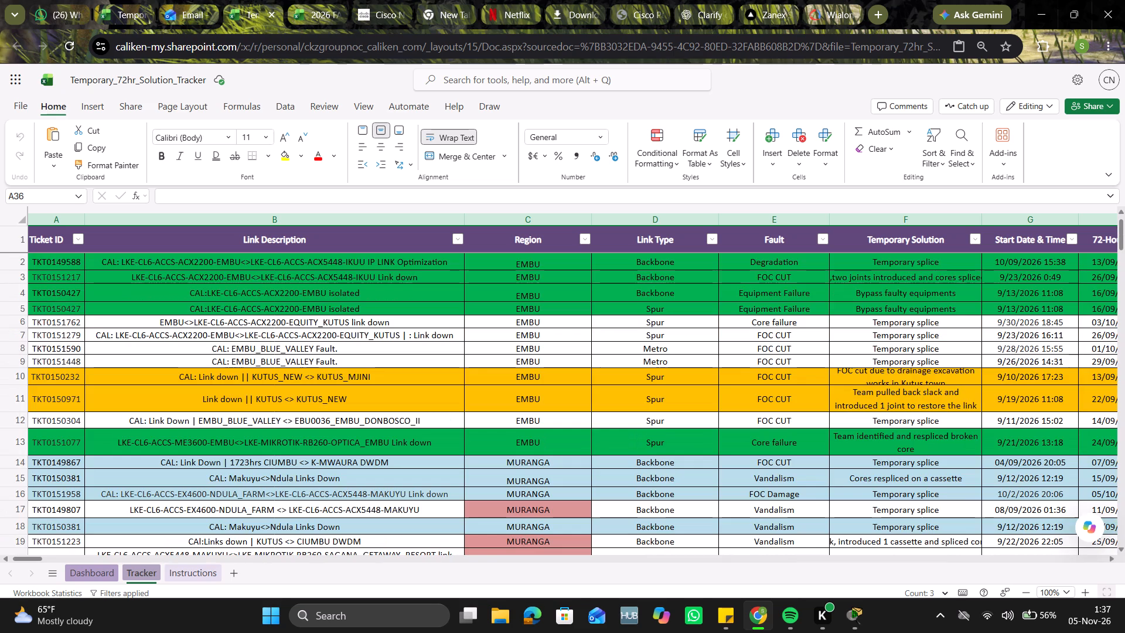
scroll(280, 311, right, 4)
click(212, 335)
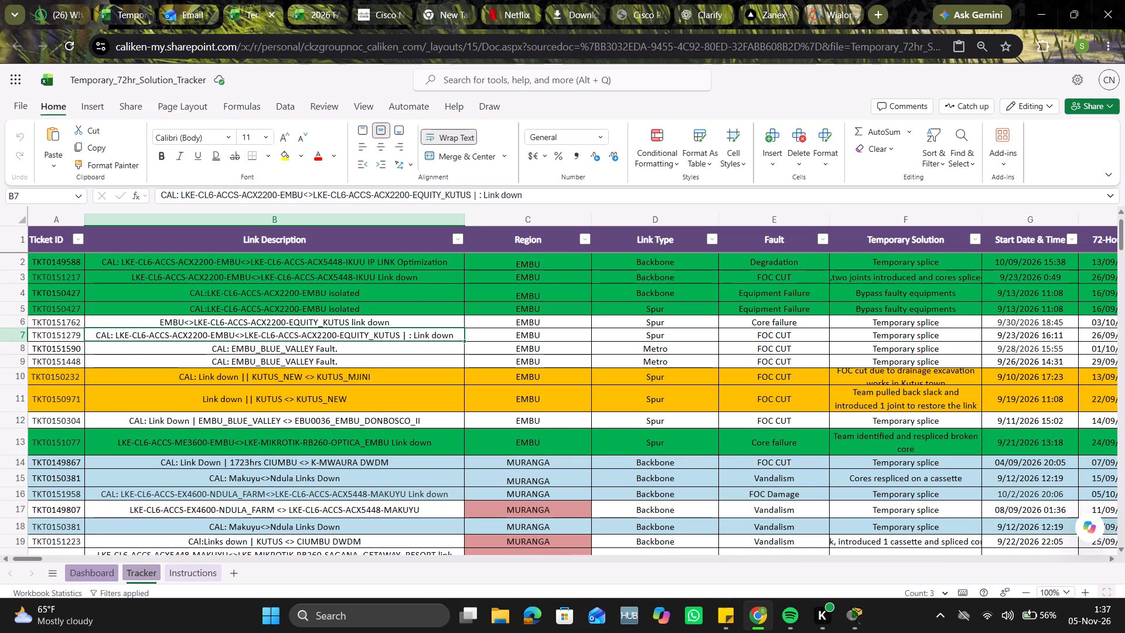
scroll(212, 335, down, 3)
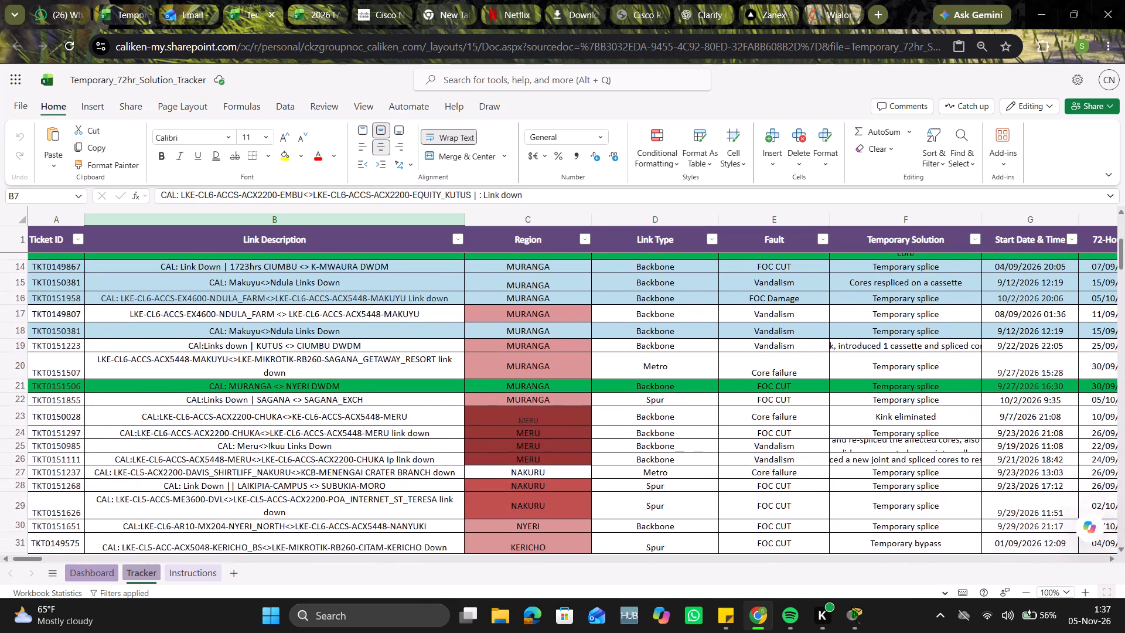
scroll(212, 335, down, 1)
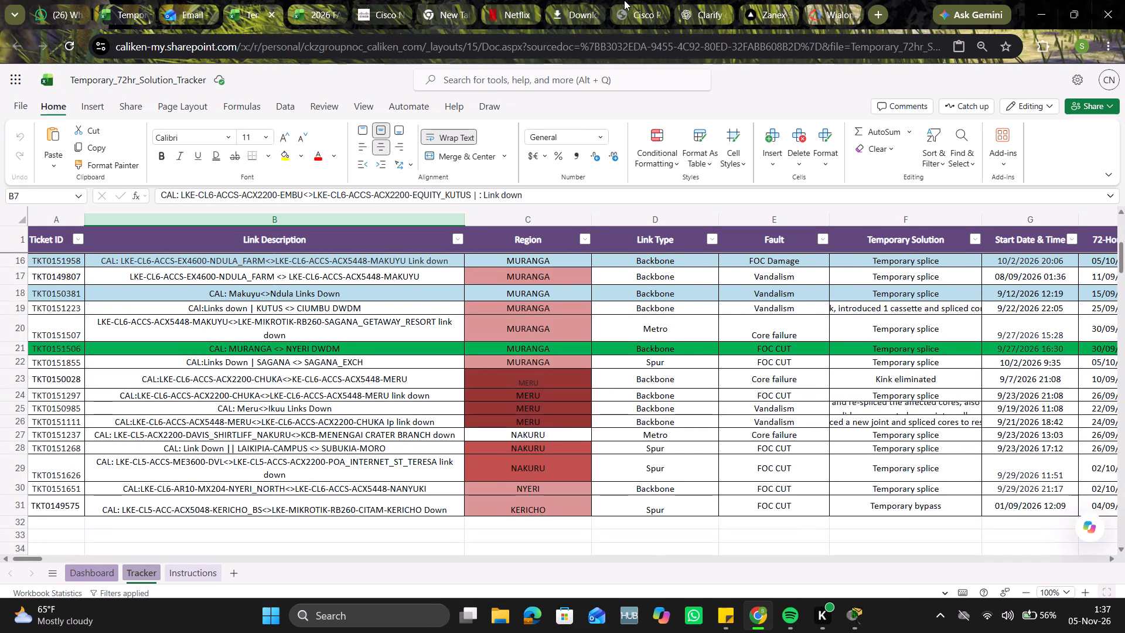
click(820, 3)
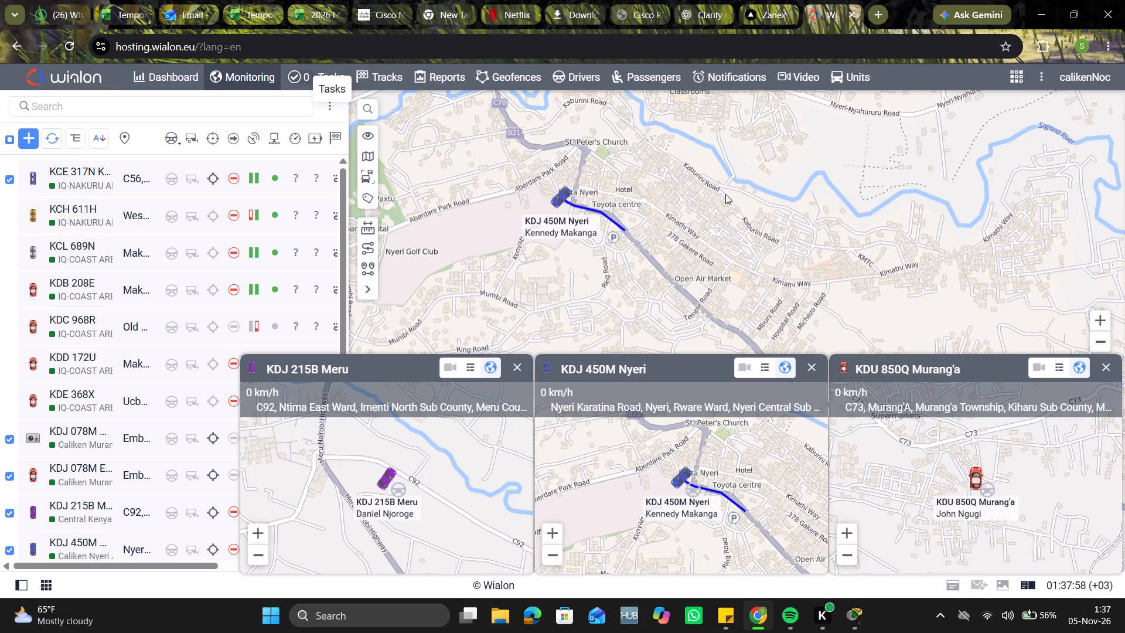
click(558, 196)
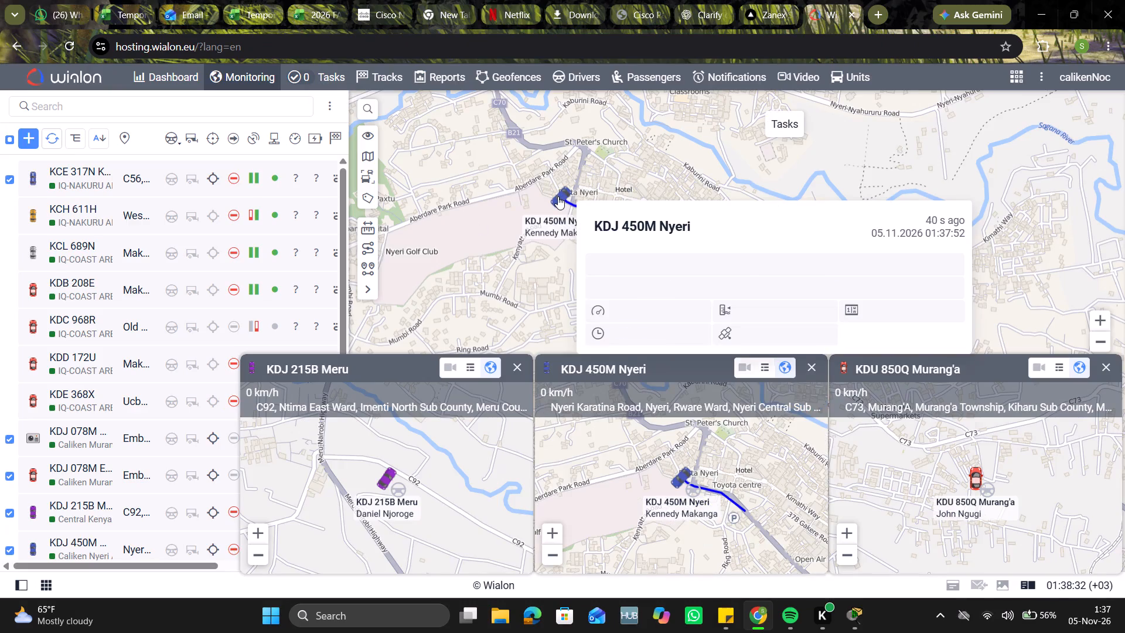
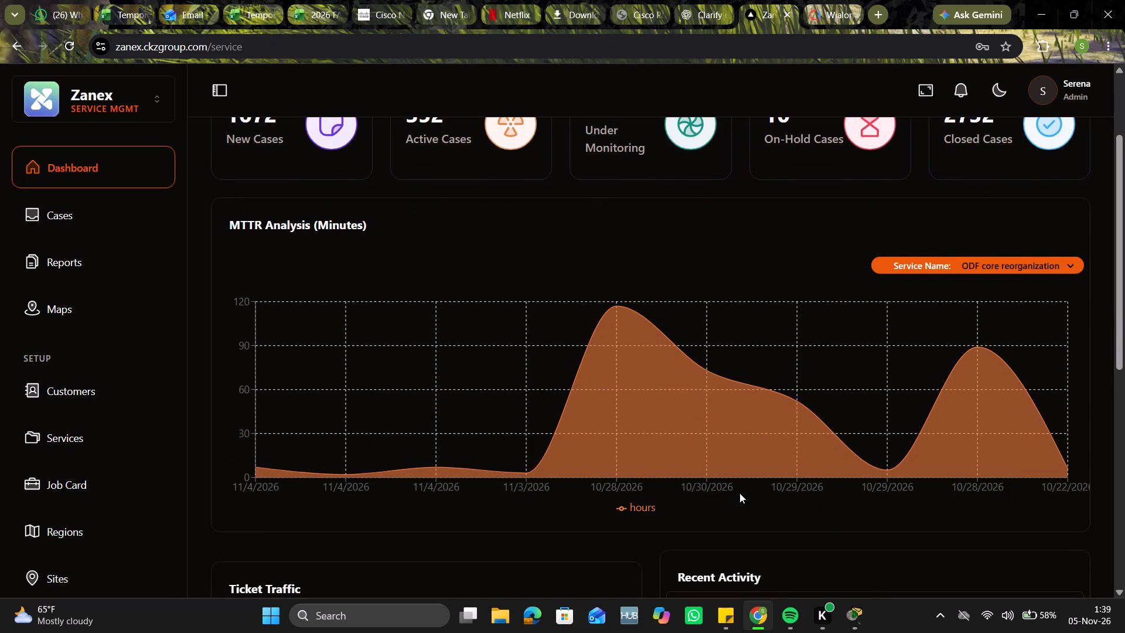
Look over the Zanex service dashboard and open the list of all cases.
scroll(599, 484, down, 2)
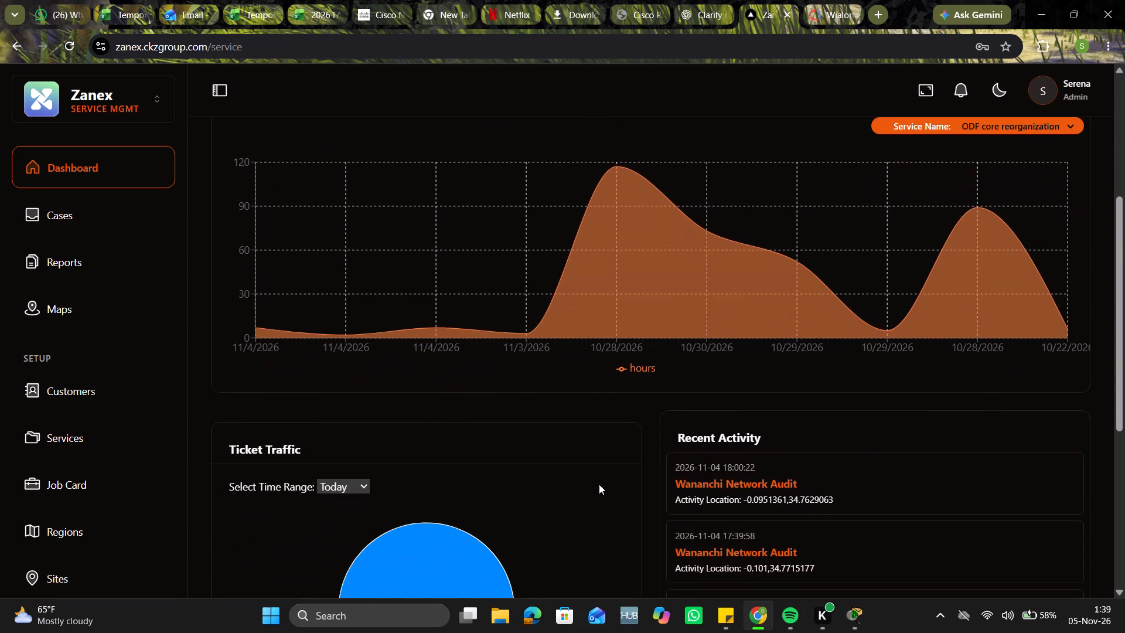
scroll(599, 484, down, 1)
scroll(599, 484, up, 4)
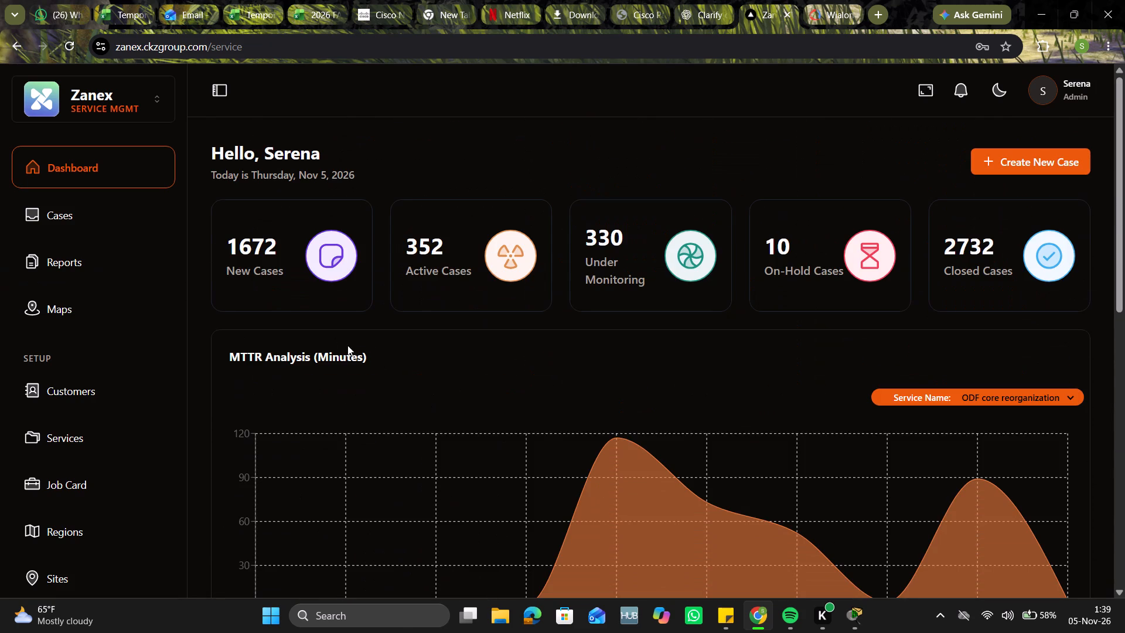
click(285, 280)
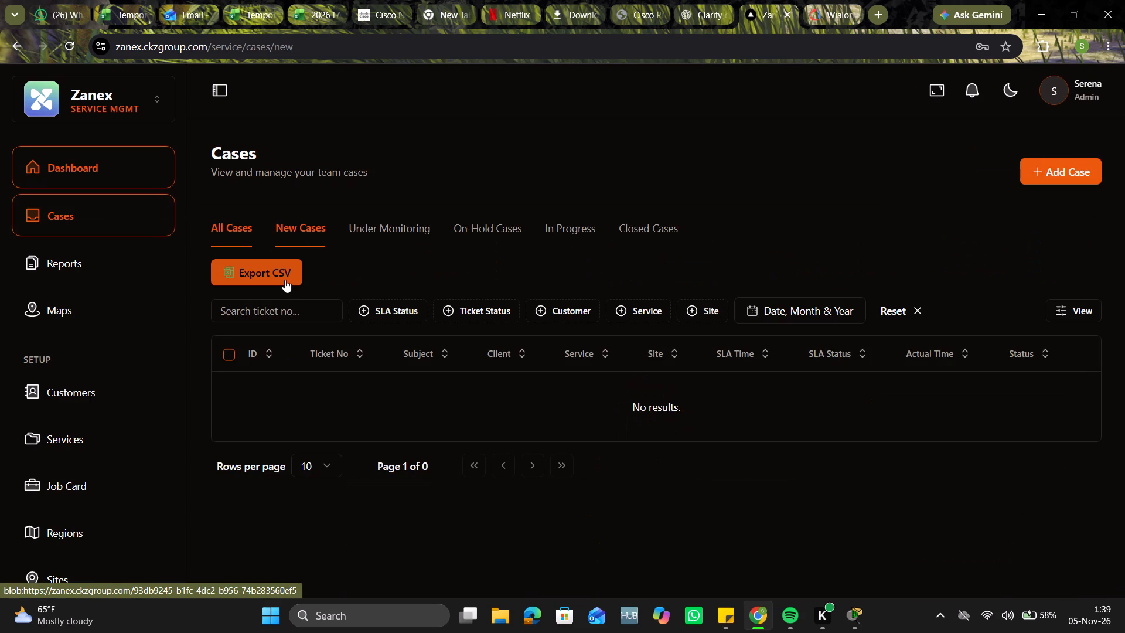
click(237, 232)
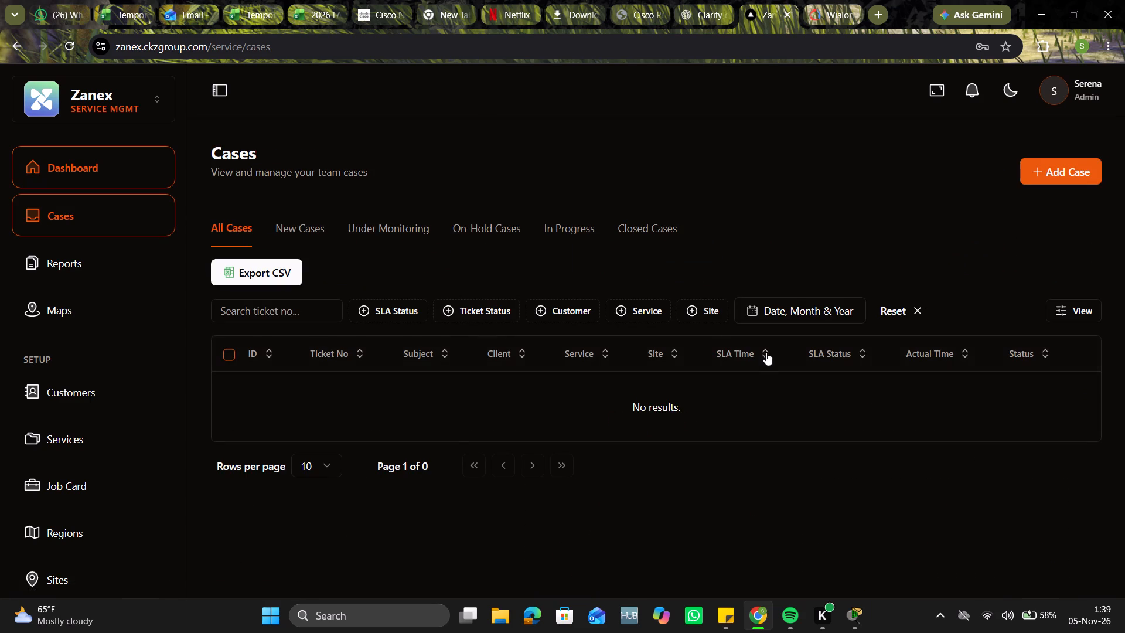
Reset the case list filters and sort all cases by actual time in descending order.
click(897, 312)
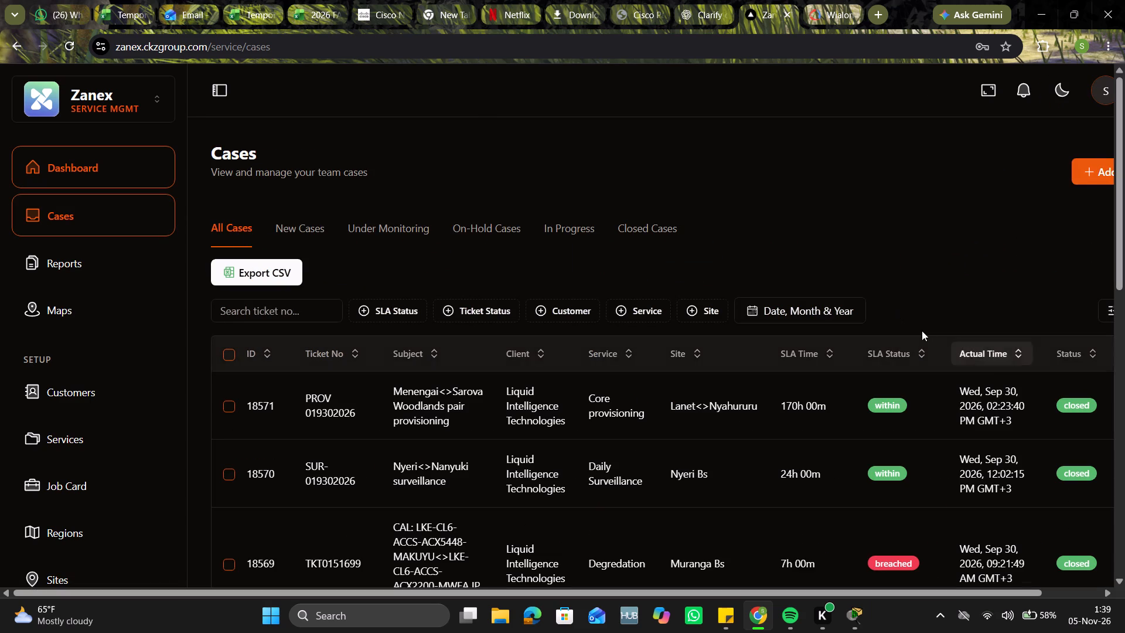
click(977, 345)
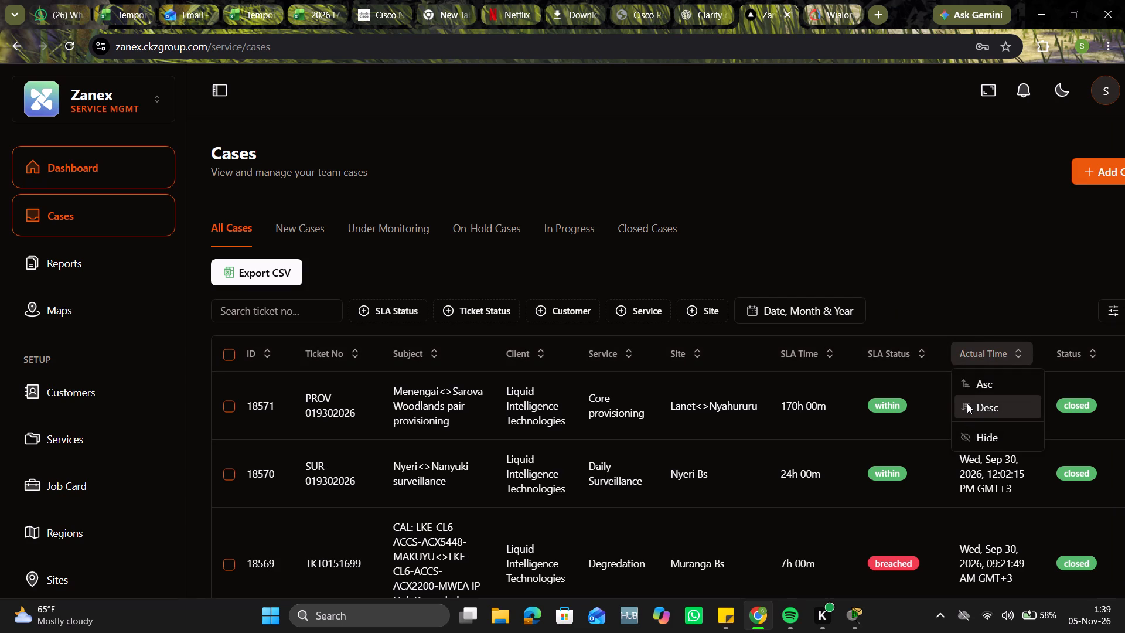
click(967, 403)
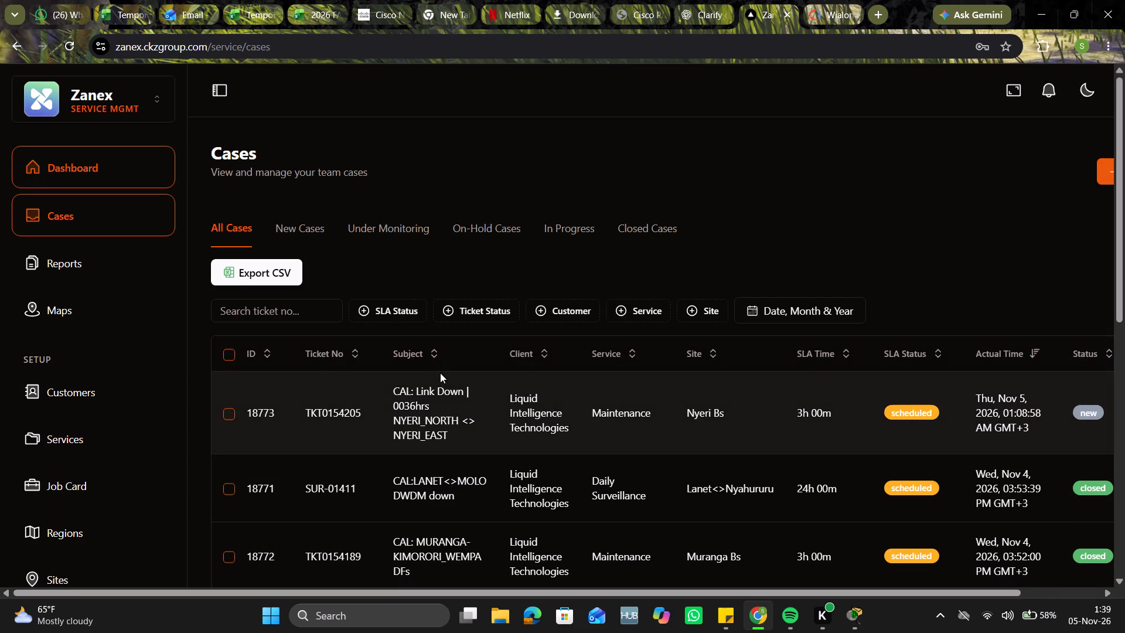
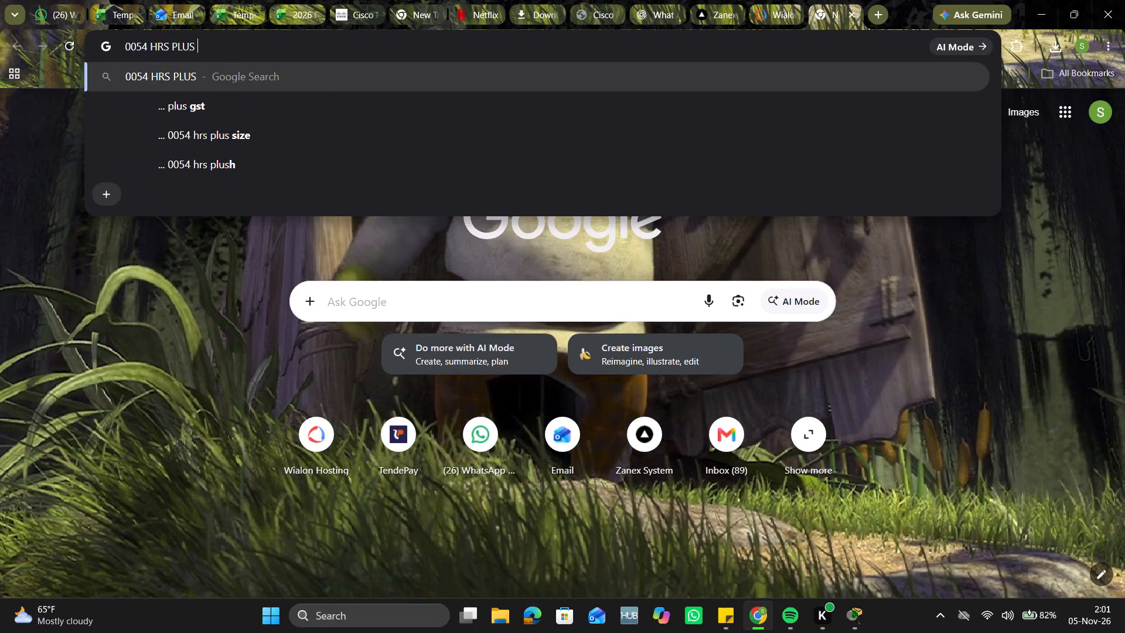
Continue the time calculation query for a Google search so that it reads "0054 HRS PLUS 4".
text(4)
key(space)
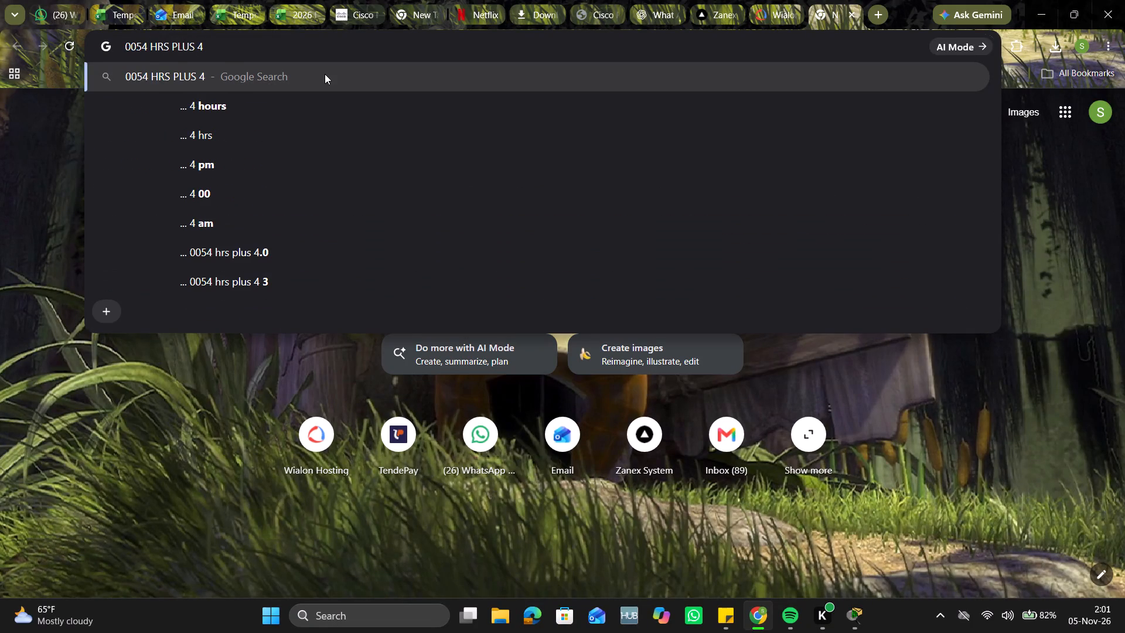
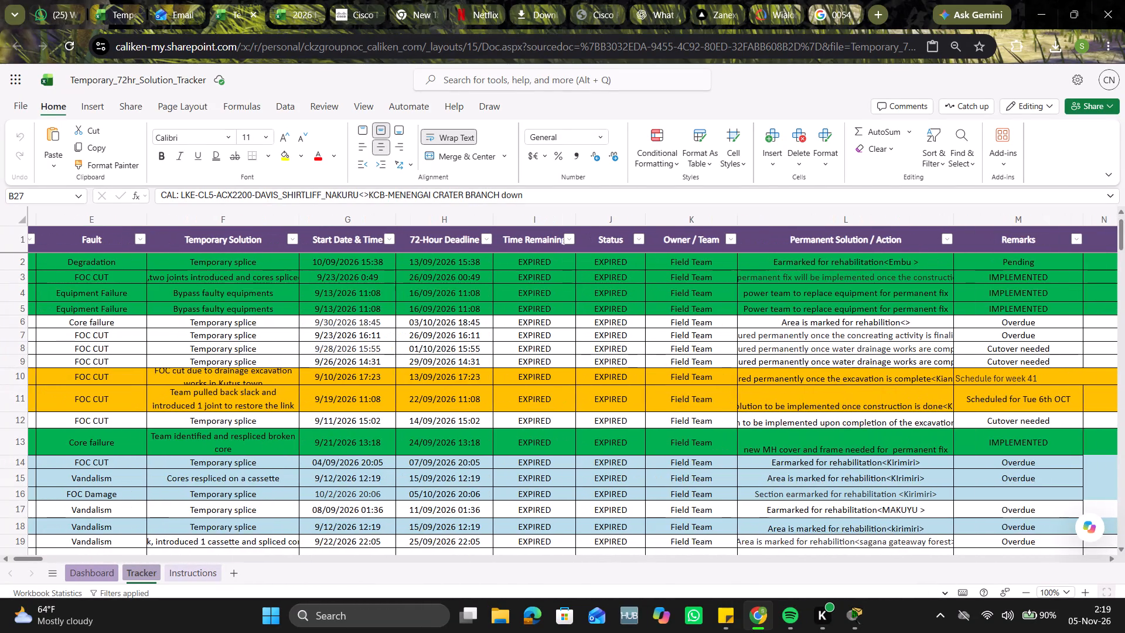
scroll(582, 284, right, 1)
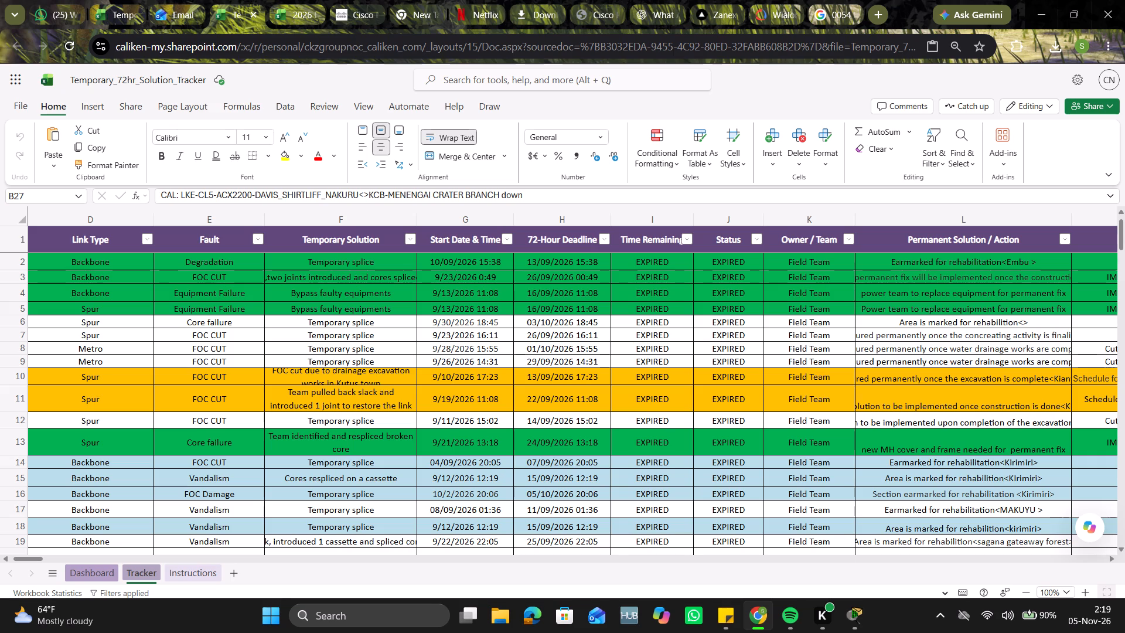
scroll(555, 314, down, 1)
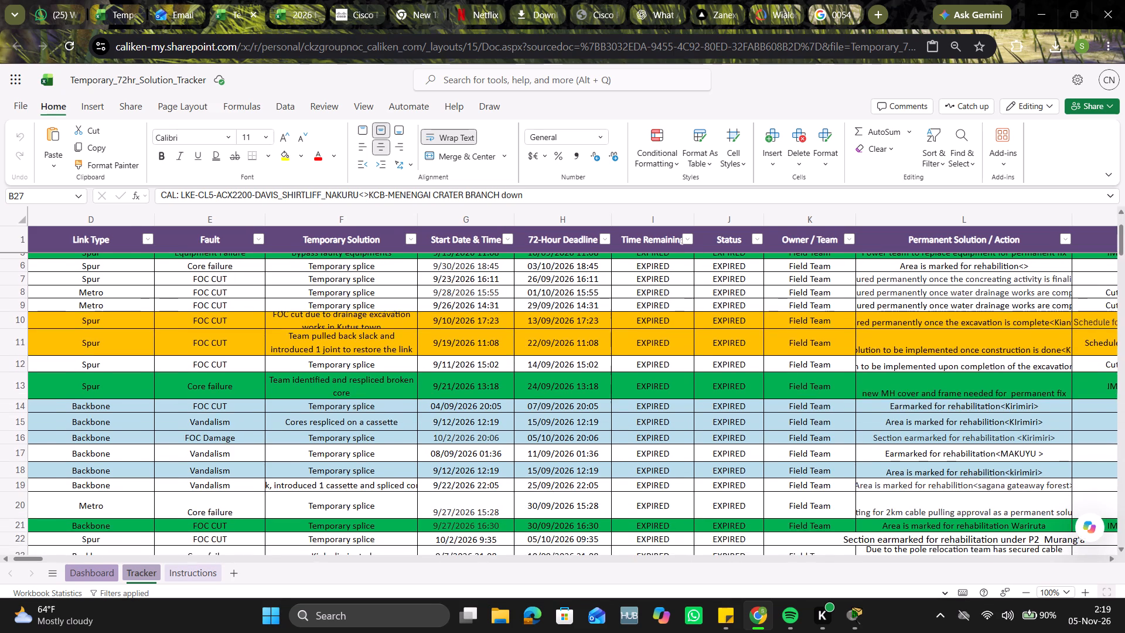
Review the 72-hour deadlines, statuses, permanent solutions and remarks for the first rows of the Tracker sheet.
scroll(560, 399, up, 1)
scroll(560, 399, left, 2)
scroll(560, 399, up, 1)
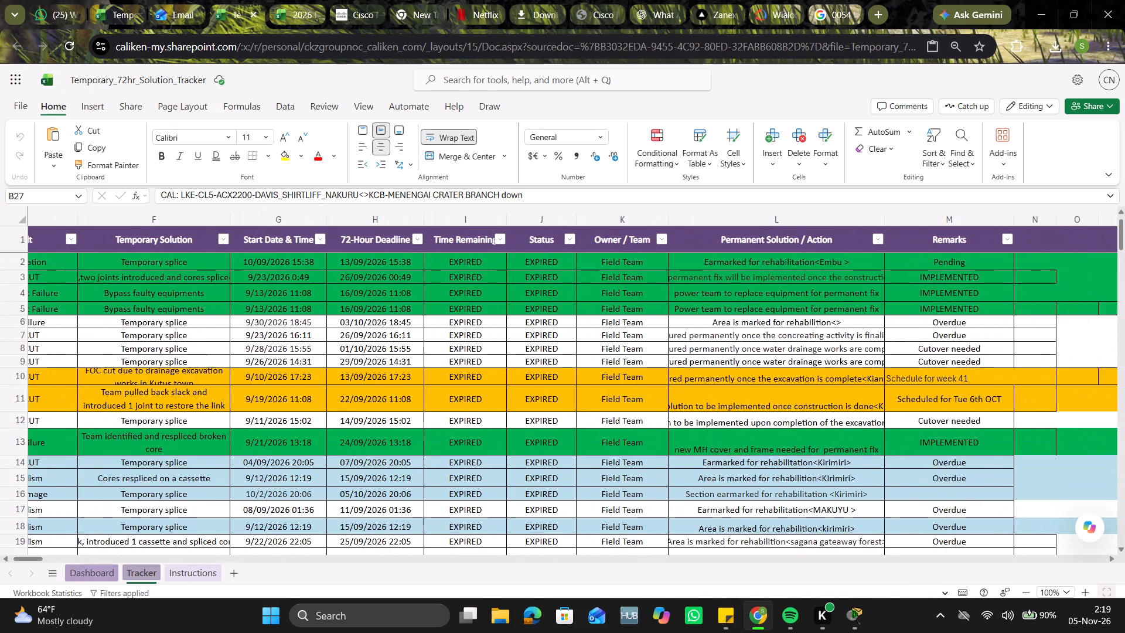
scroll(560, 399, up, 2)
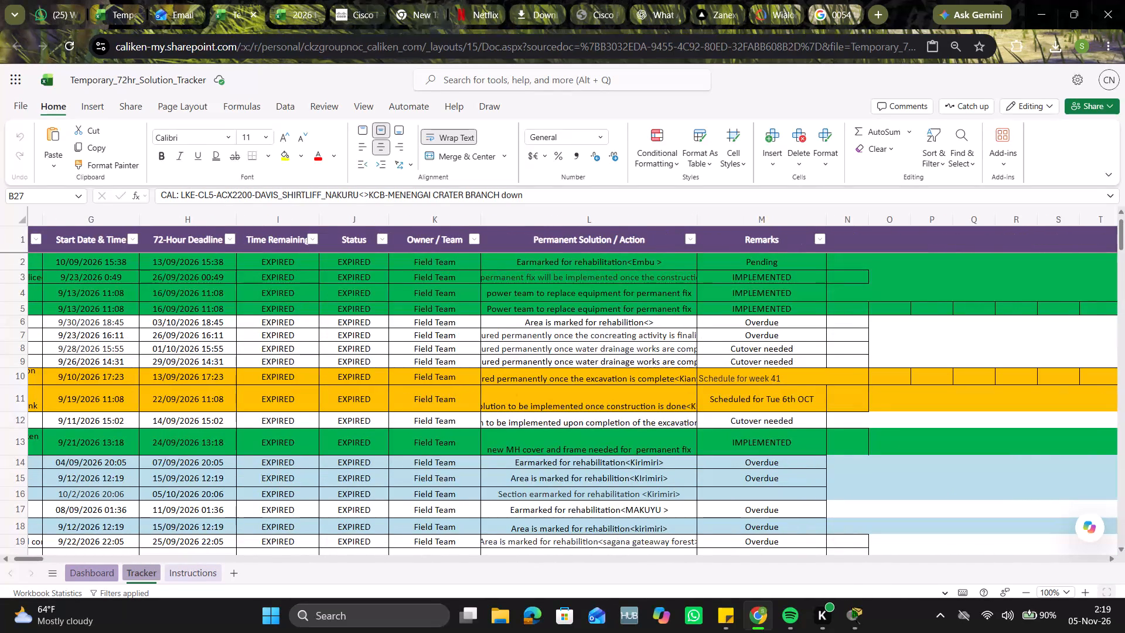
scroll(560, 399, up, 1)
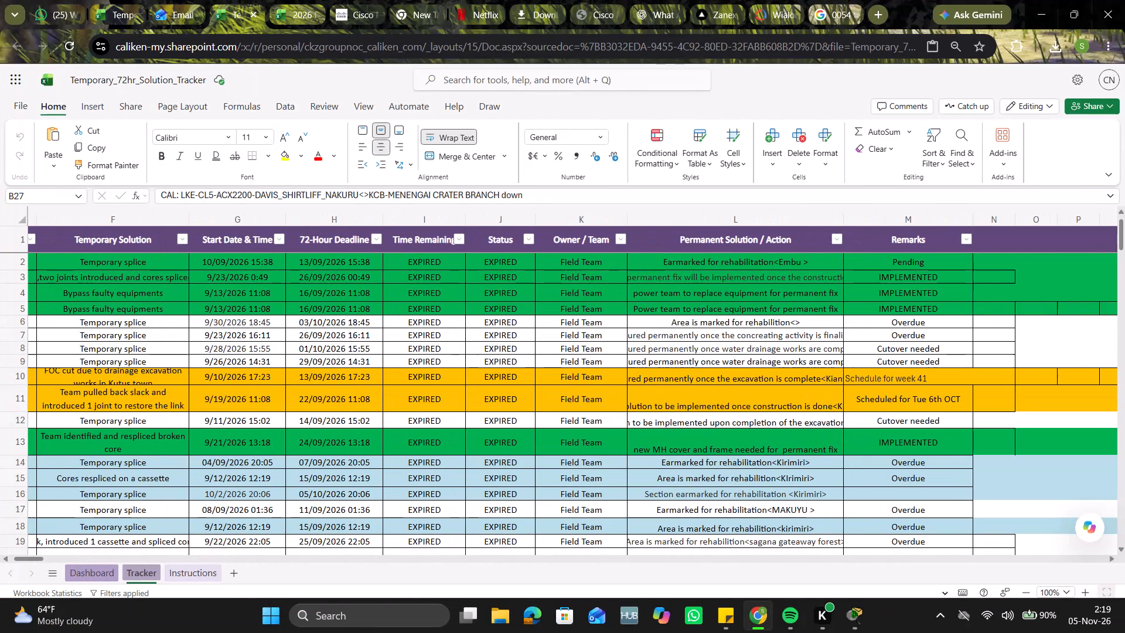
scroll(560, 399, down, 1)
scroll(560, 399, right, 1)
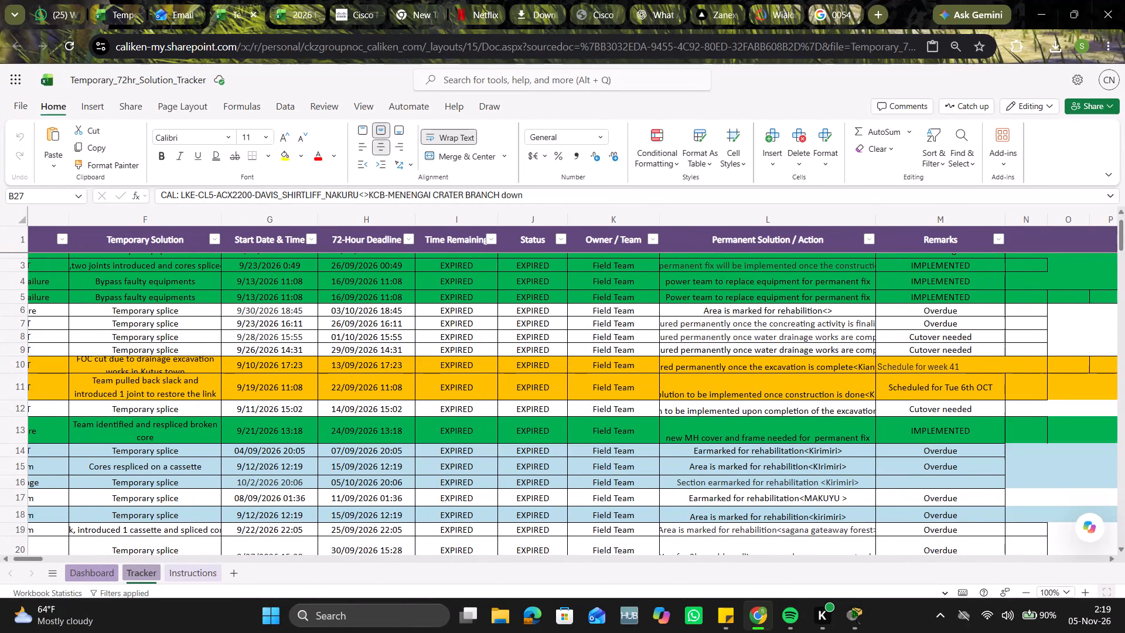
scroll(560, 399, up, 1)
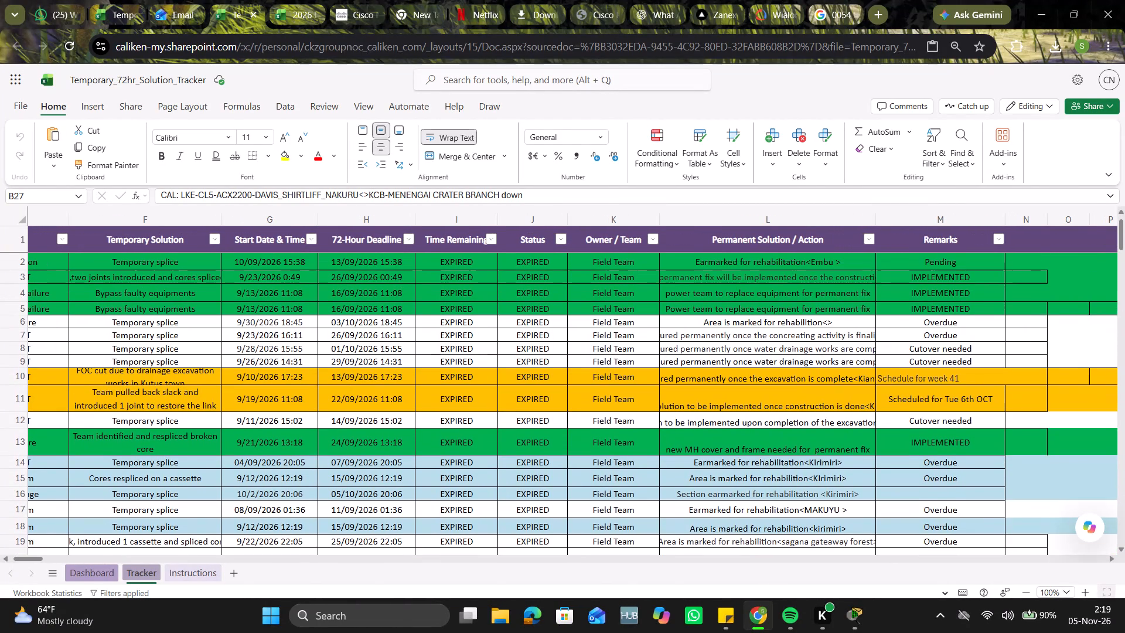
Examine the Tracker sheet's remaining rows down to the last entry, including faults, permanent solutions, remarks and ticket details.
scroll(560, 399, right, 1)
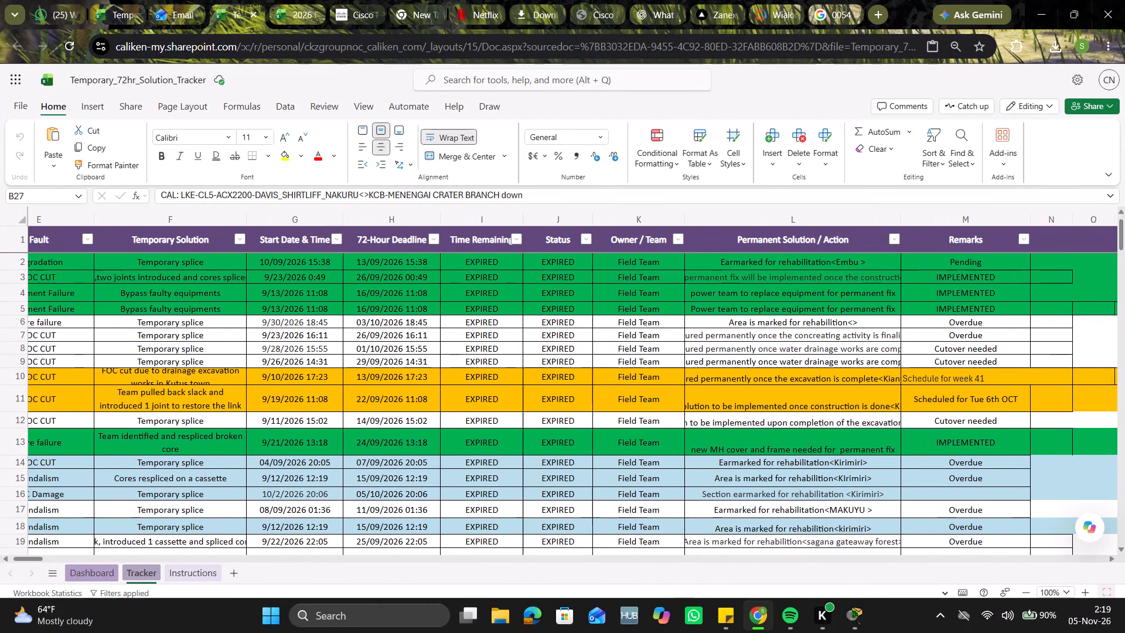
scroll(560, 399, right, 2)
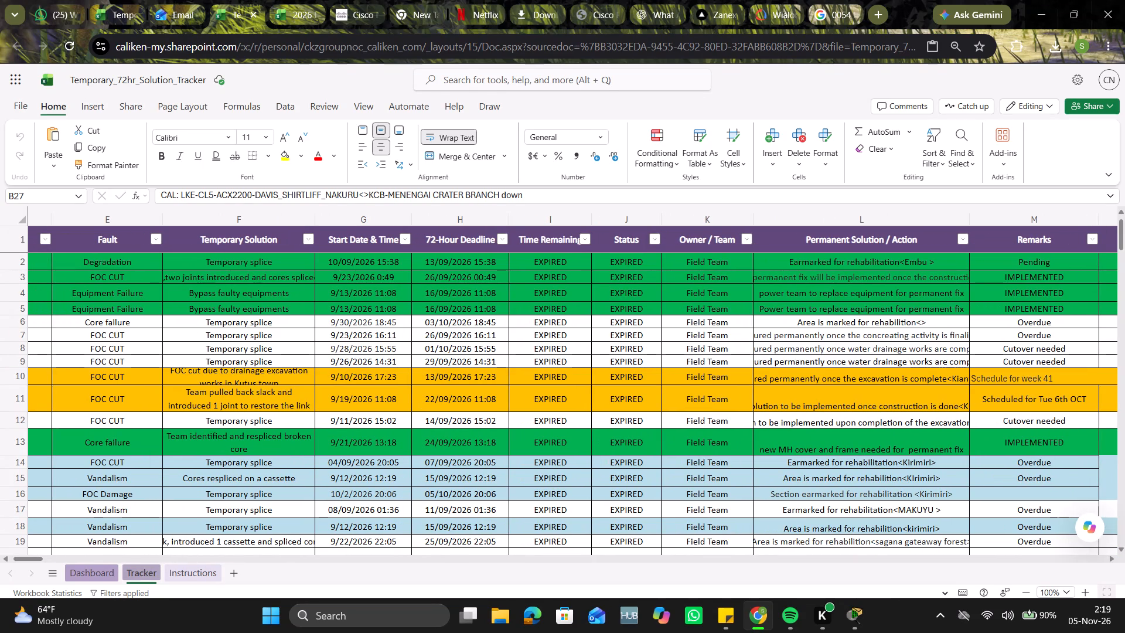
scroll(449, 338, down, 3)
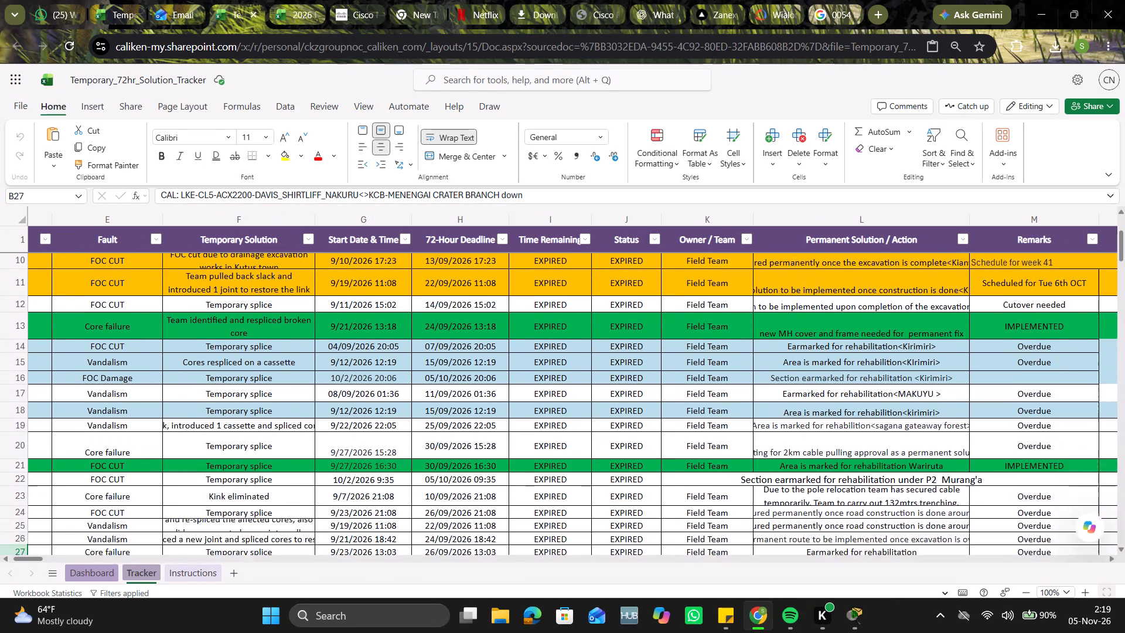
scroll(449, 338, down, 1)
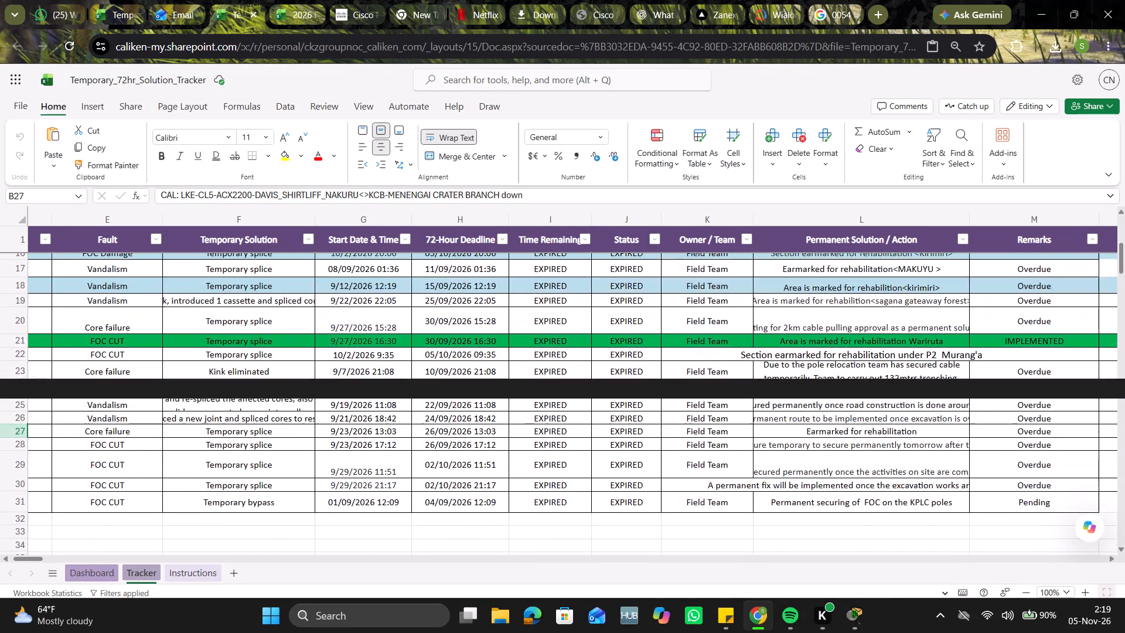
scroll(449, 338, up, 3)
scroll(419, 395, right, 1)
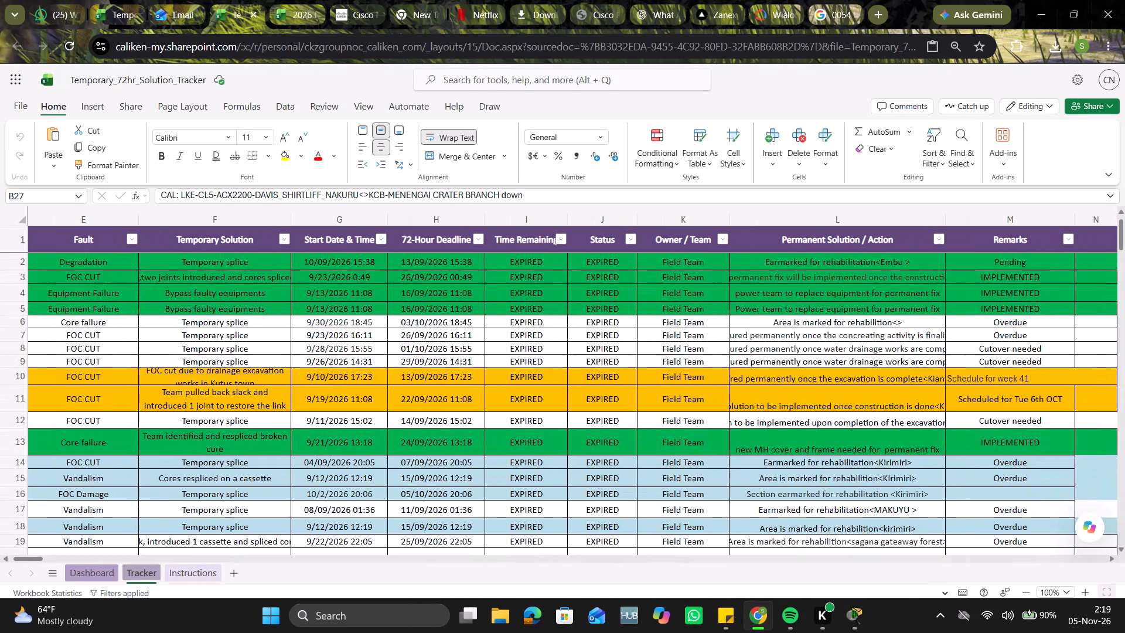
scroll(419, 395, right, 2)
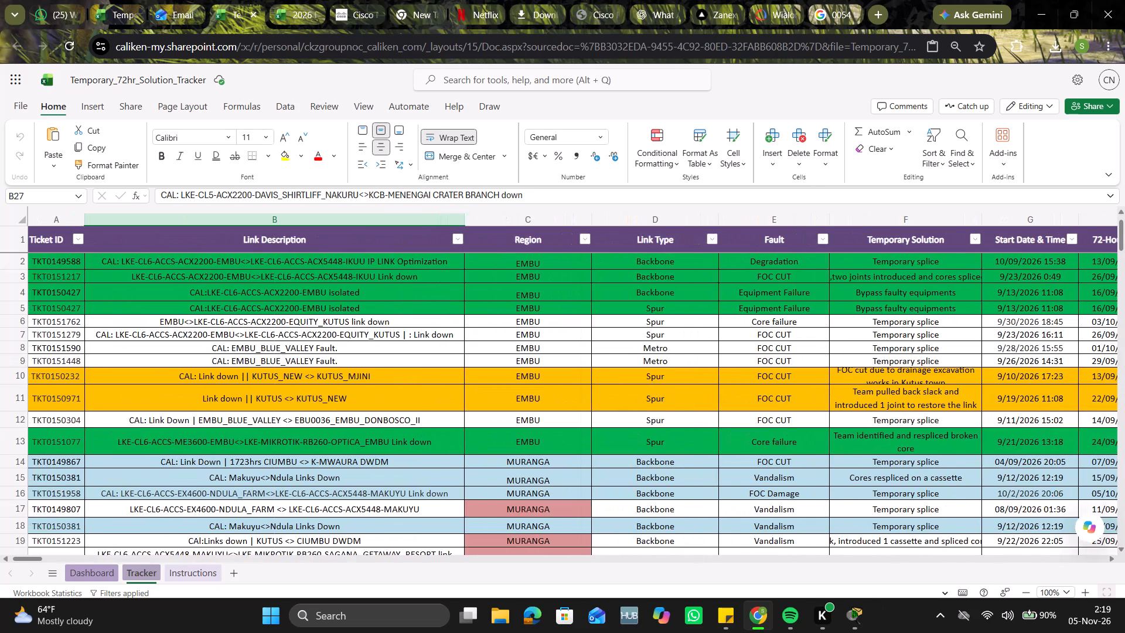
Switch to the 2026 FAULT REPORT workbook and look over the early November tickets around the GIKUMENE Cutover entry.
click(292, 4)
scroll(282, 353, up, 2)
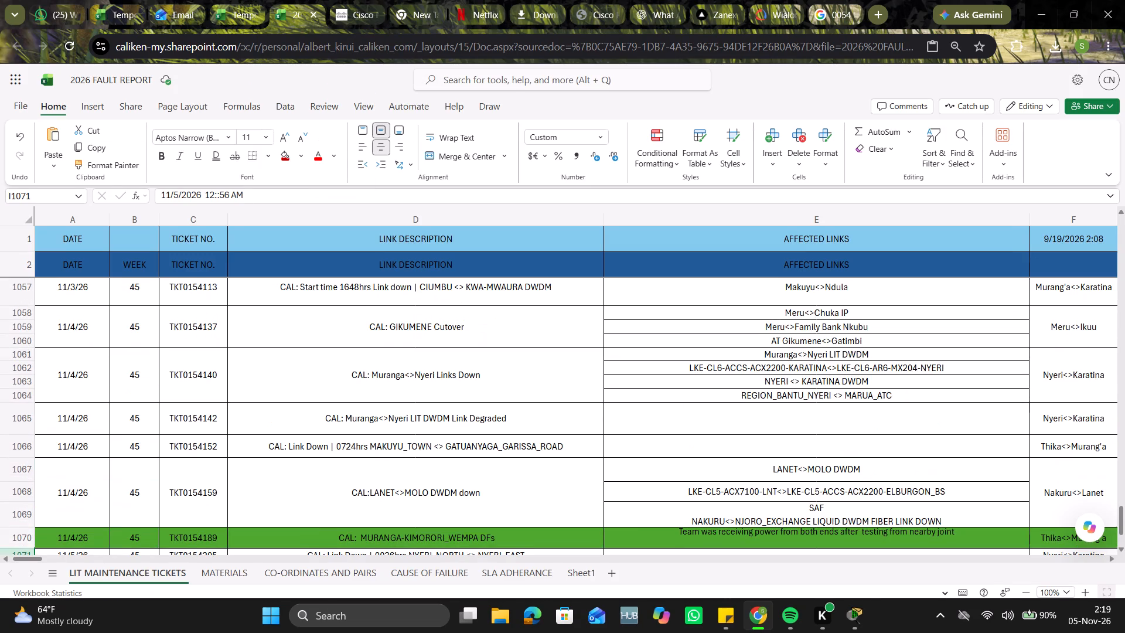
scroll(321, 448, up, 1)
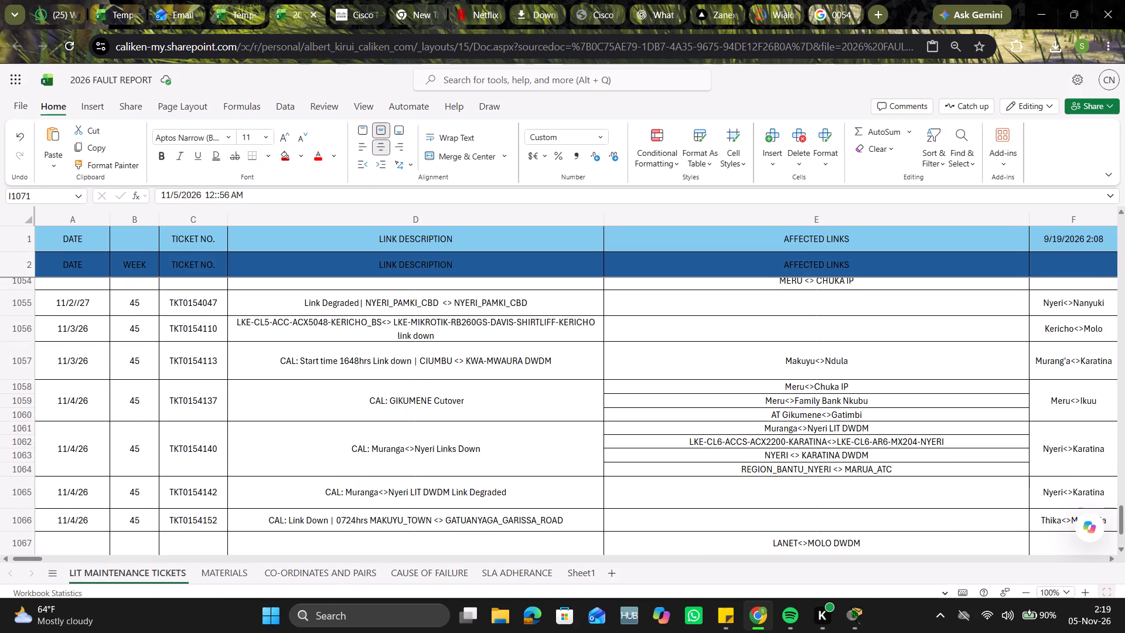
click(475, 410)
scroll(413, 416, left, 1)
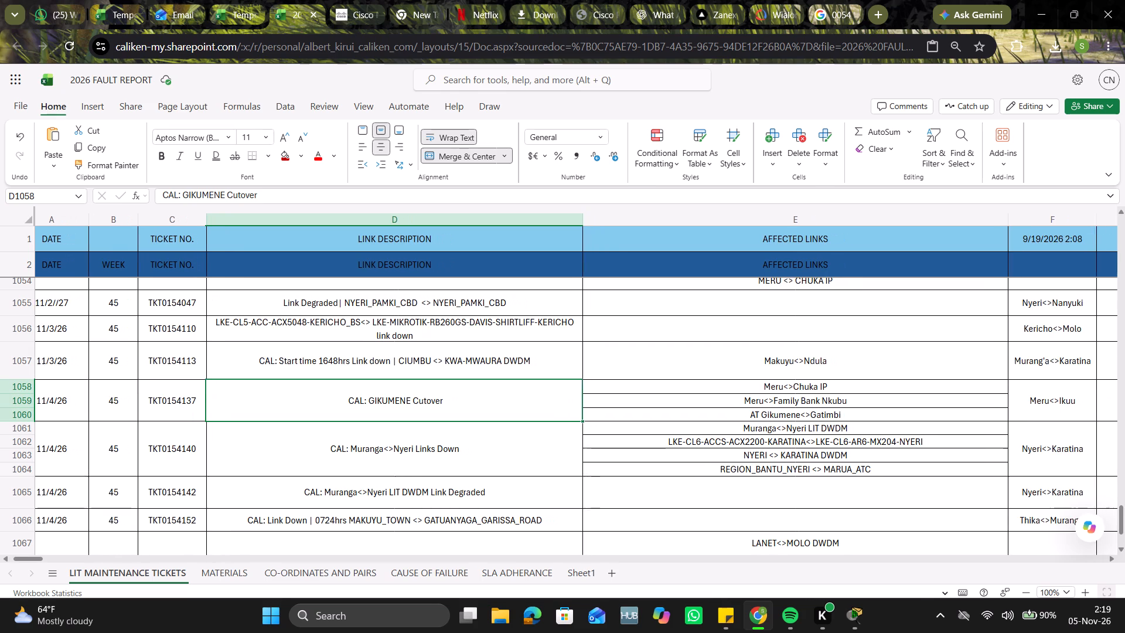
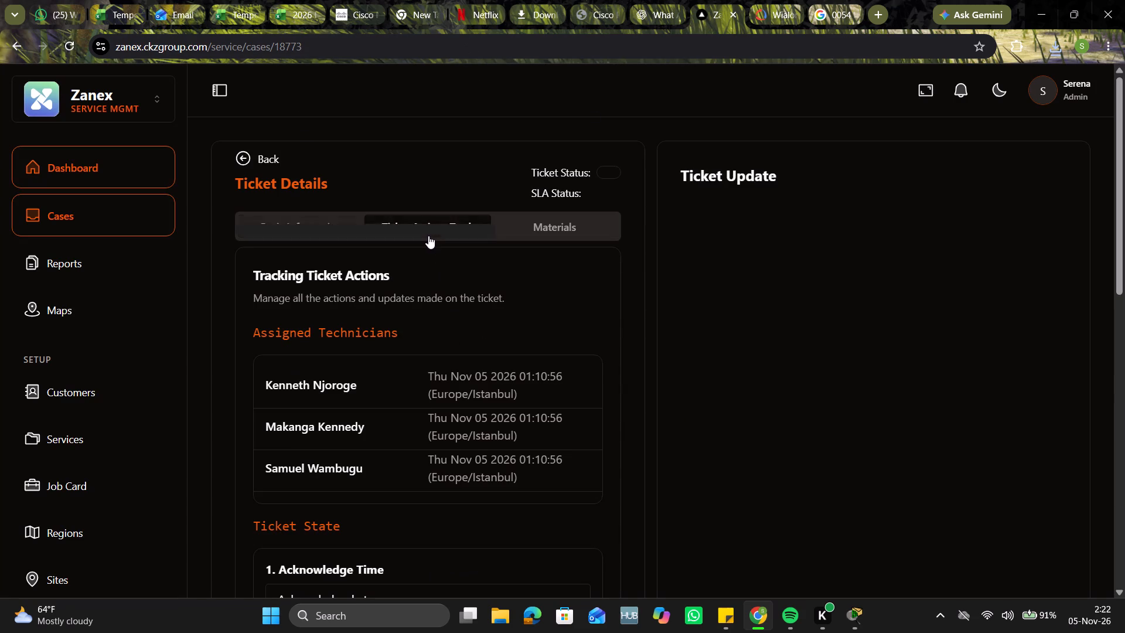
scroll(426, 456, down, 3)
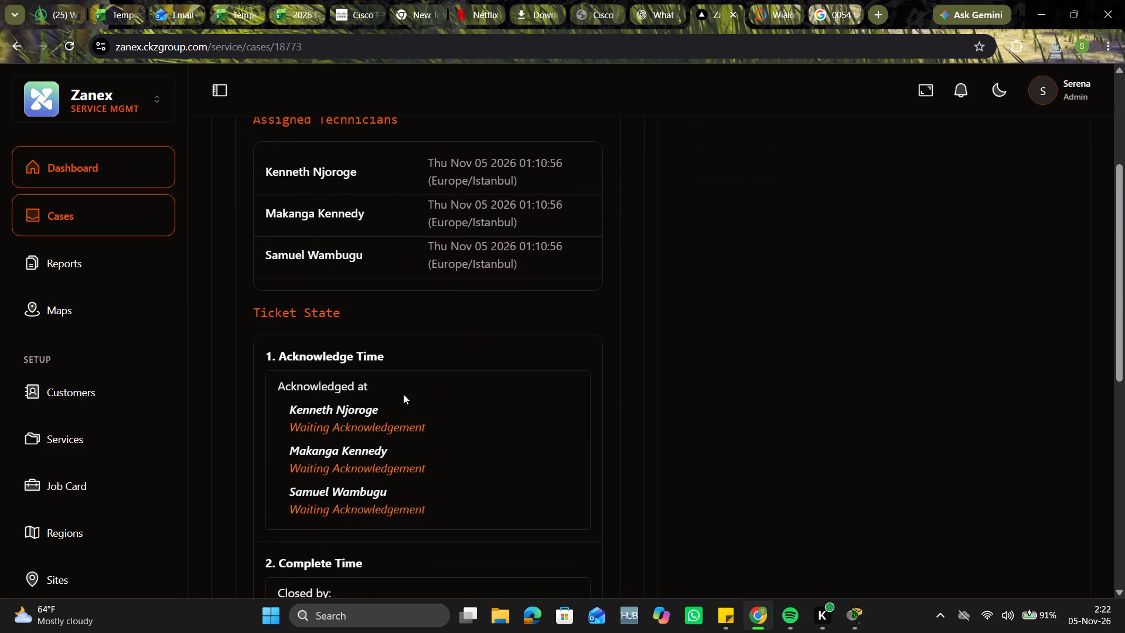